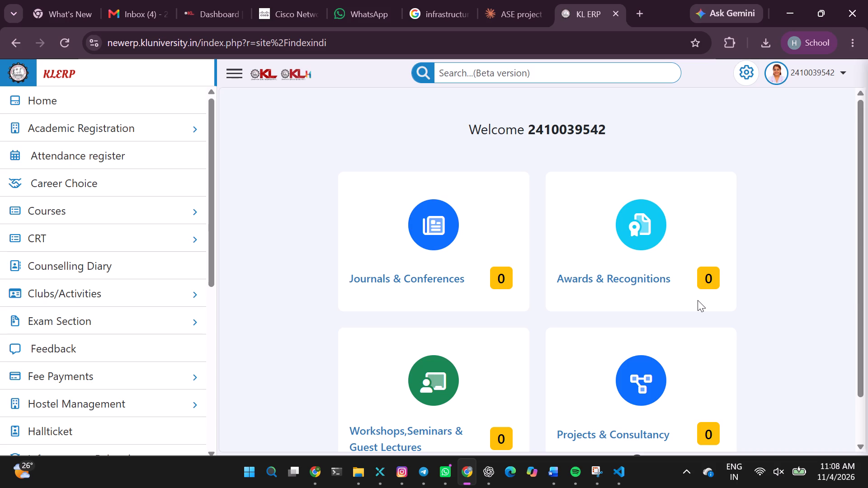
Find the course handouts for academic year 2026-2027, Odd Sem, in the ERP's Courses section.
left_click(57, 214)
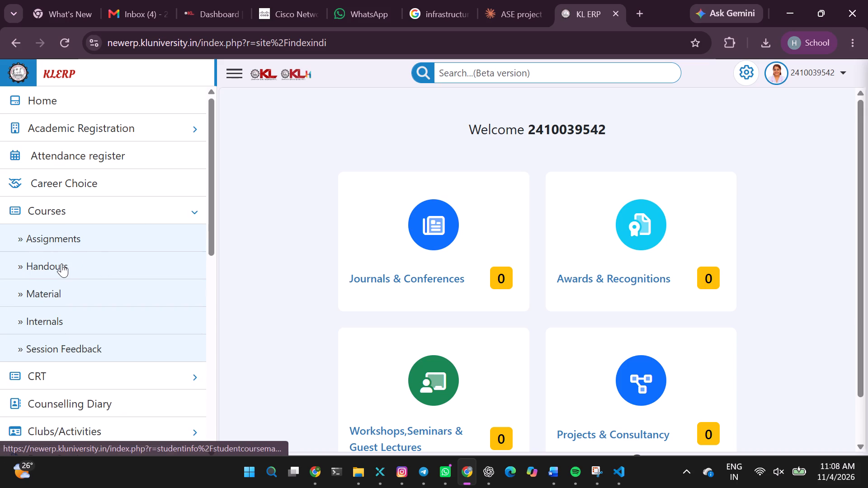
left_click(61, 263)
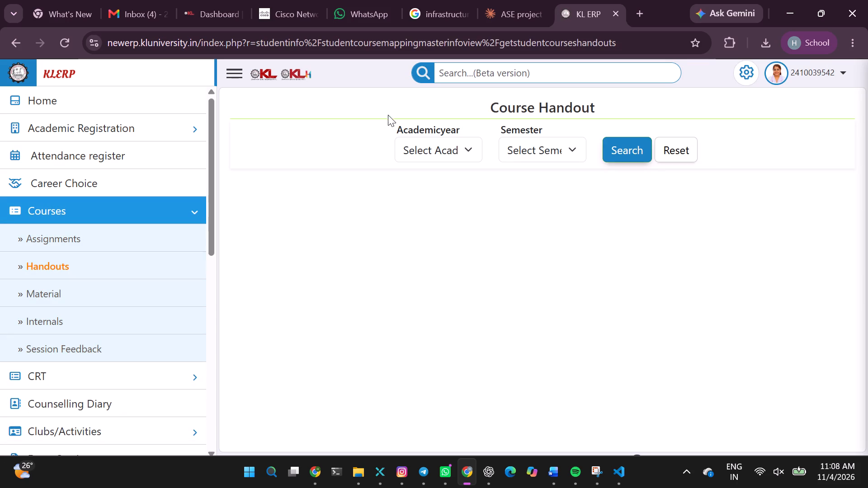
left_click(453, 145)
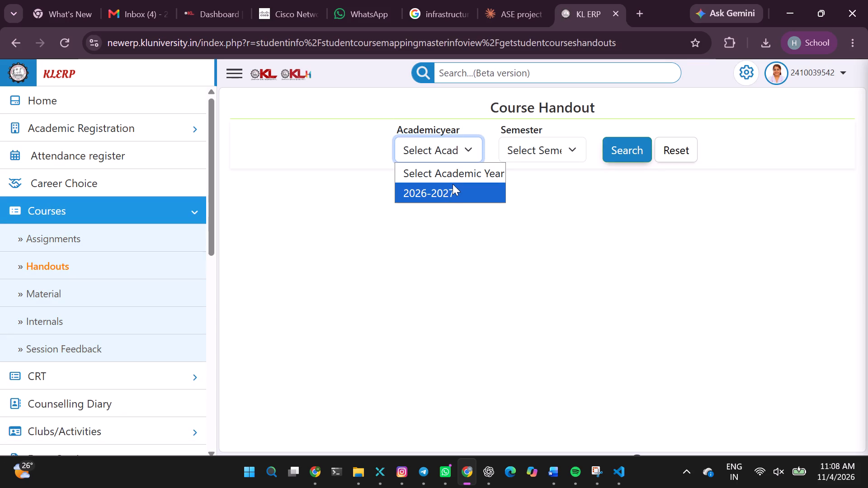
left_click(462, 186)
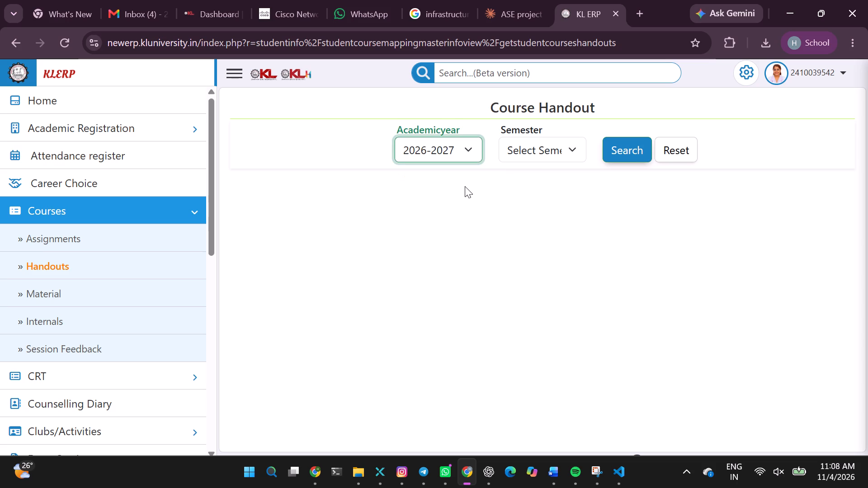
left_click(564, 146)
left_click(532, 199)
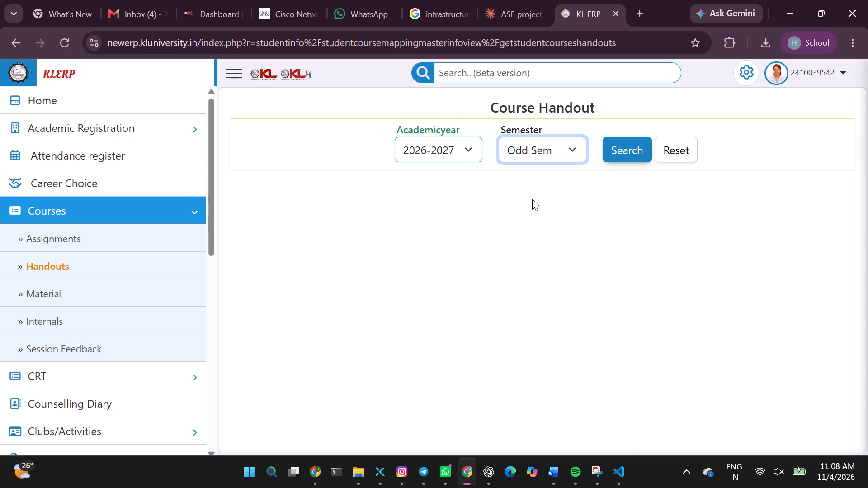
left_click(632, 150)
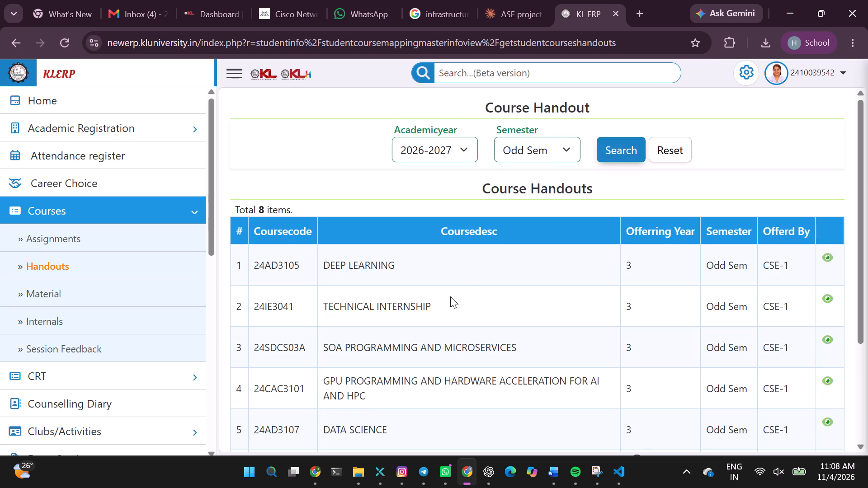
Open the handout for the Adaptive Software Engineering course.
scroll(450, 296, "down", 2)
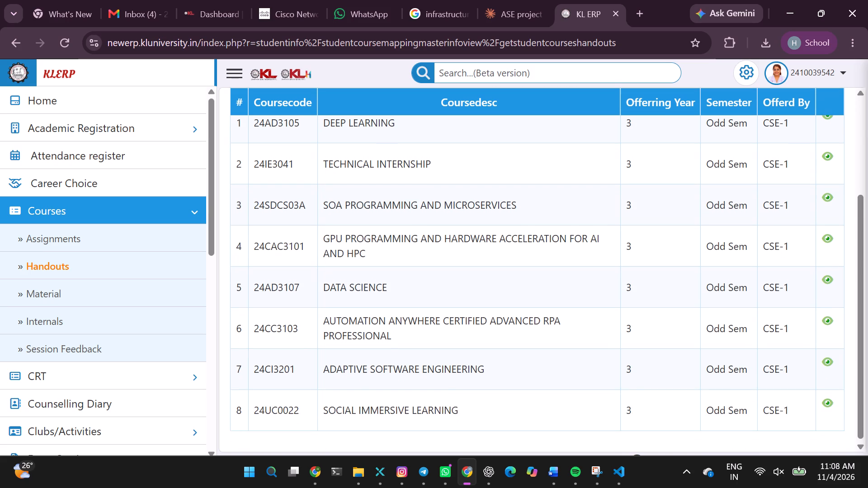
scroll(450, 296, "left", 1)
left_click(832, 362)
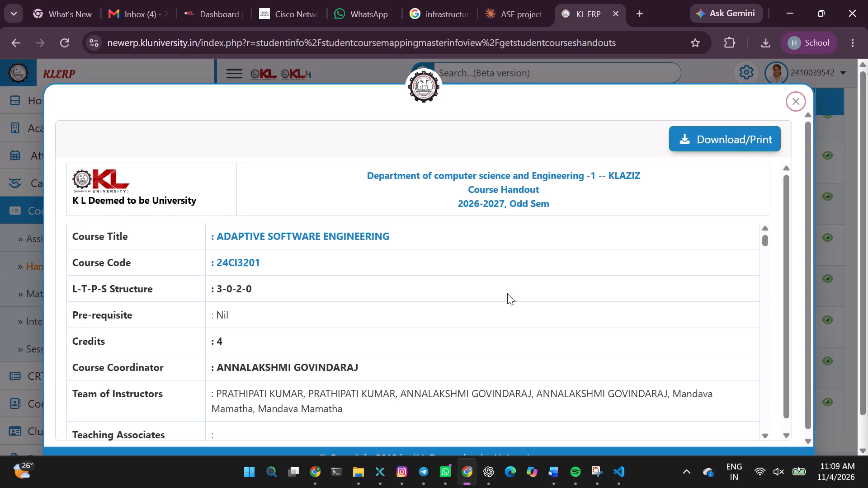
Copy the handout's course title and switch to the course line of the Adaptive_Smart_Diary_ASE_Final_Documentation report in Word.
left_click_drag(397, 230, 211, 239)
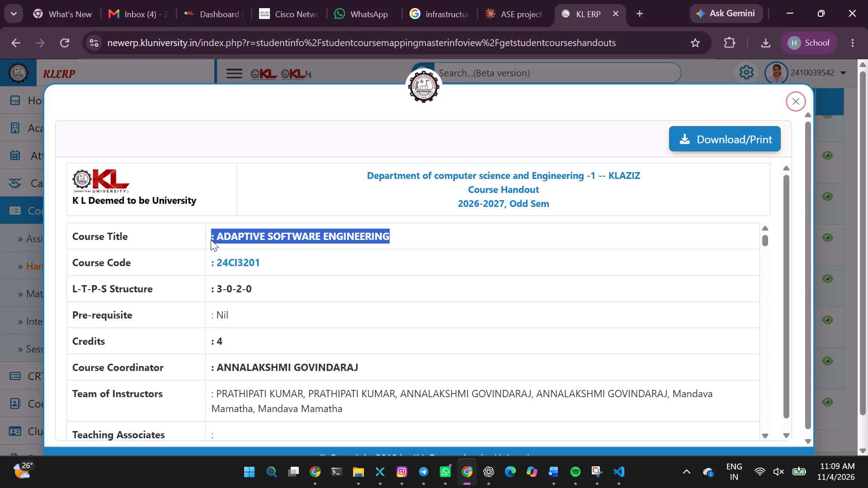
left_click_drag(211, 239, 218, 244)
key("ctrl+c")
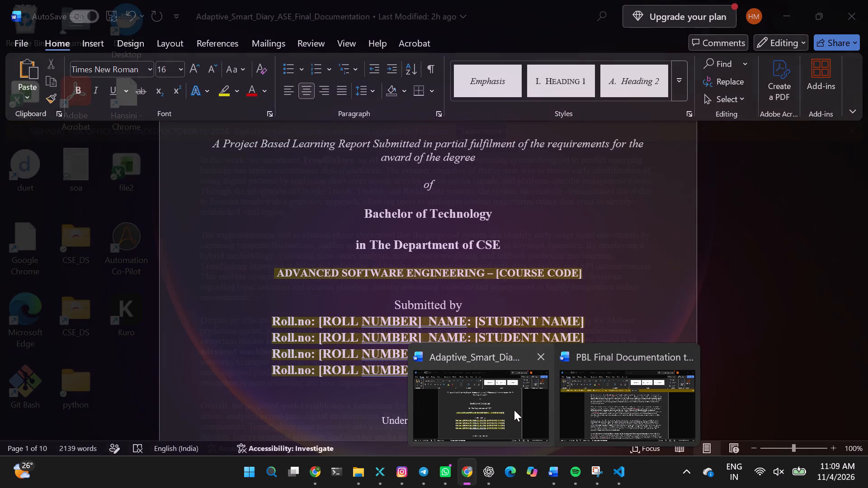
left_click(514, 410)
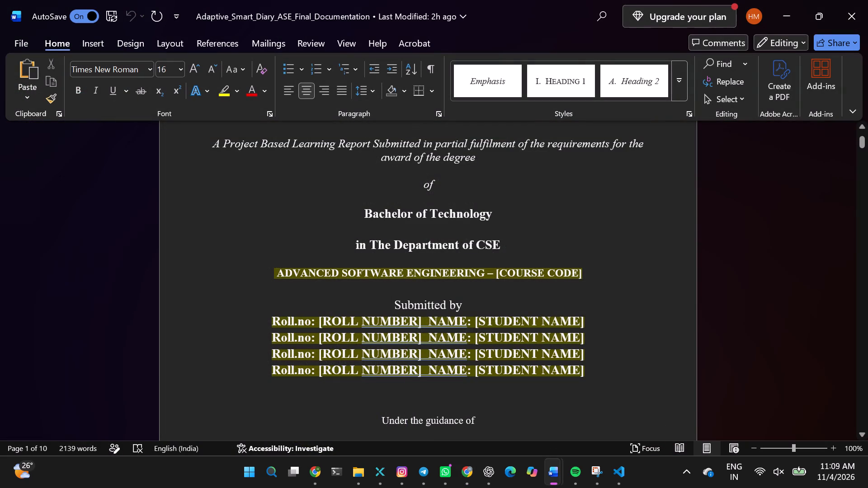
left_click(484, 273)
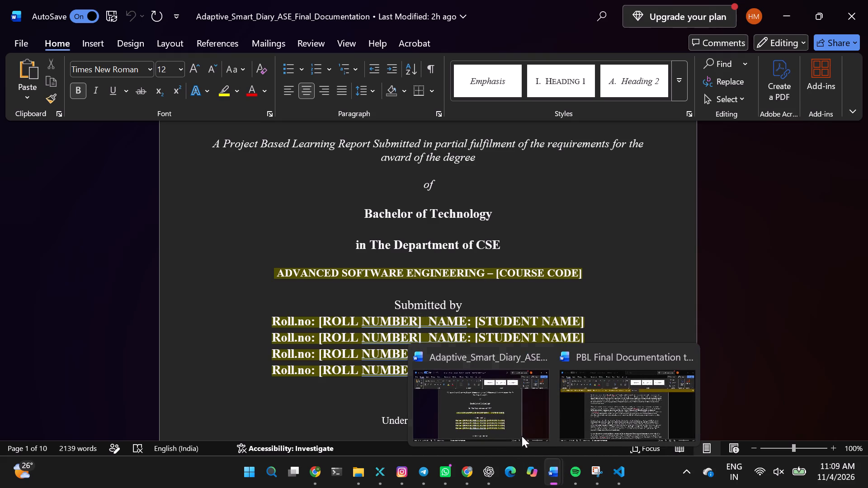
Copy course code 24CI3201 from the browser handout and replace the [COURSE CODE] placeholder with it in the Word report.
key("alt+Tab")
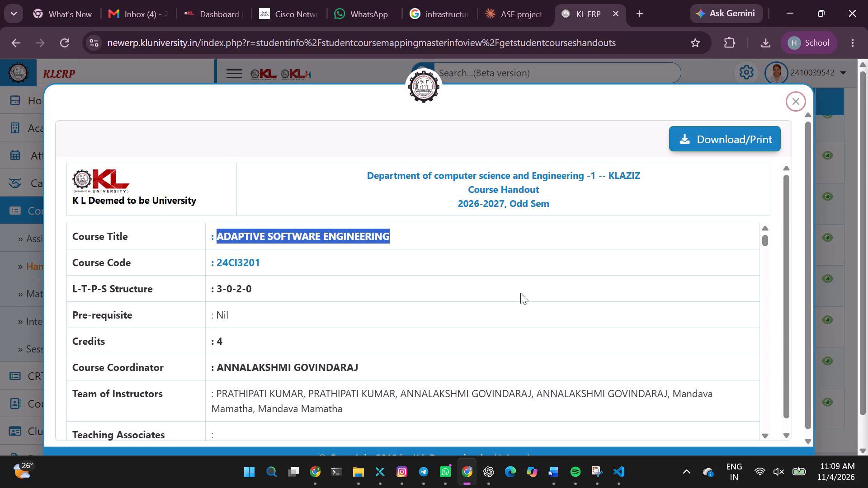
left_click(273, 252)
left_click_drag(268, 257, 228, 265)
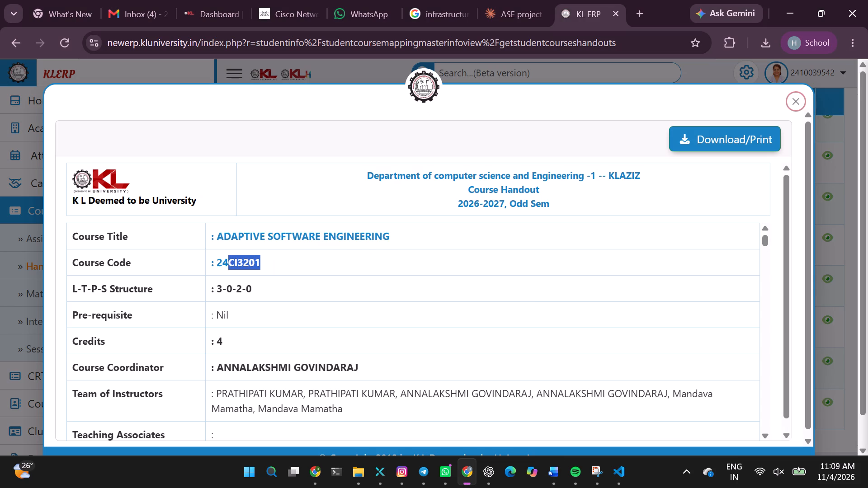
left_click_drag(228, 265, 217, 265)
key("ctrl+v")
key("ctrl+c")
key("alt+Tab")
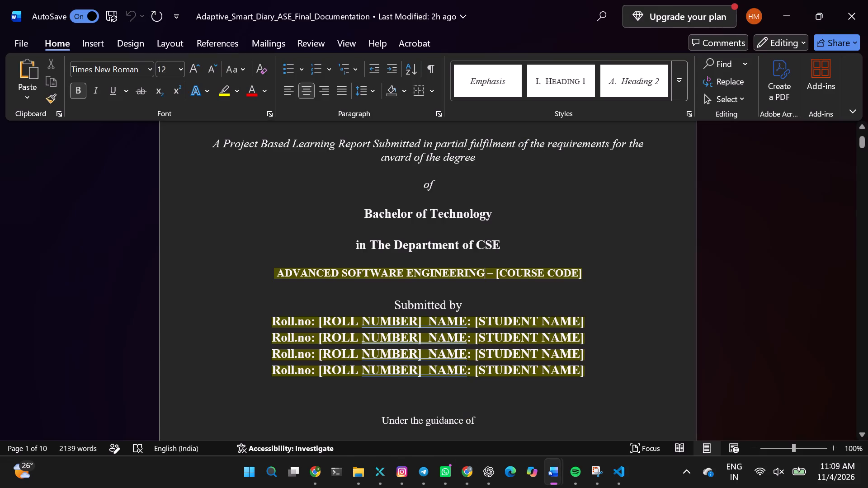
left_click(606, 277)
left_click_drag(606, 277, 494, 272)
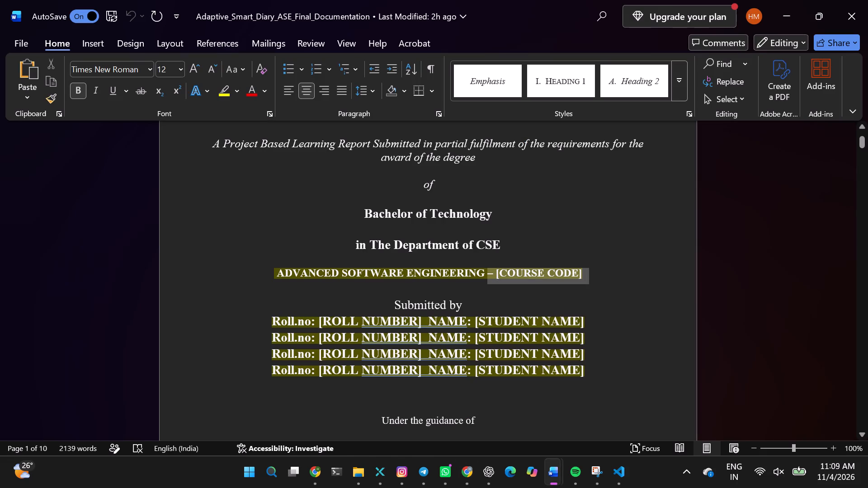
left_click_drag(494, 272, 502, 273)
left_click_drag(502, 273, 495, 271)
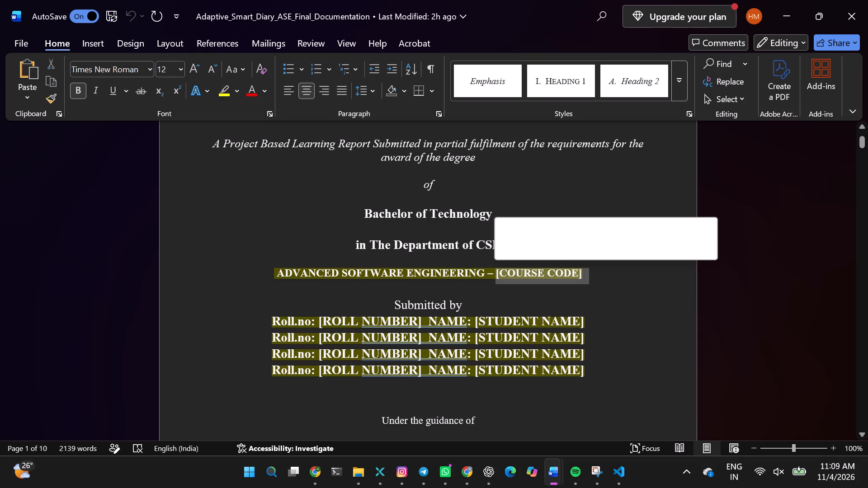
key("ctrl+v")
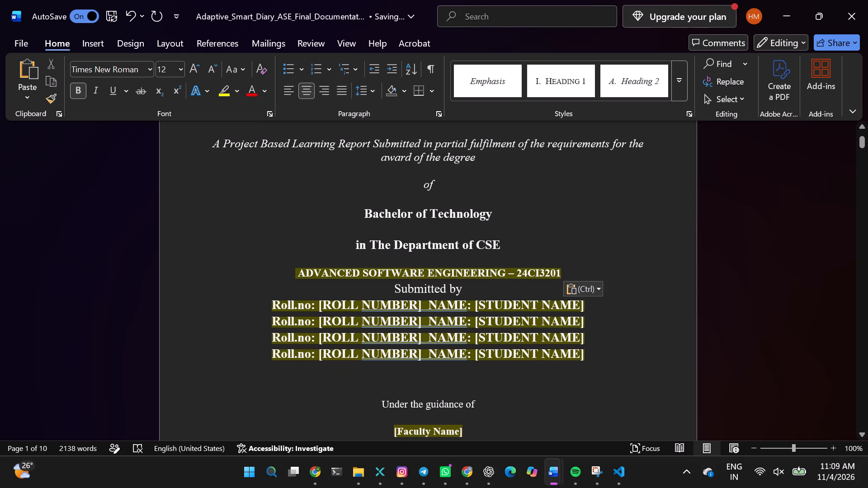
Remove the yellow highlight from the course name and code line and delete the highlighted space before it.
left_click(559, 272)
left_click_drag(559, 272, 329, 272)
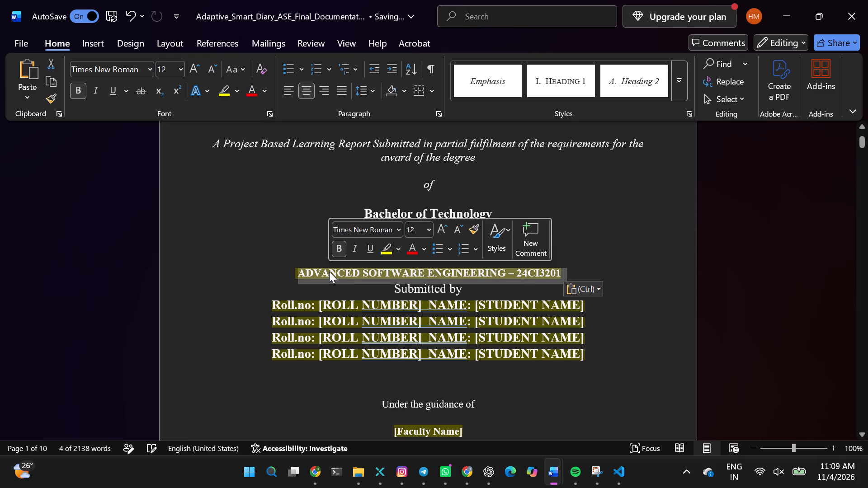
left_click(382, 246)
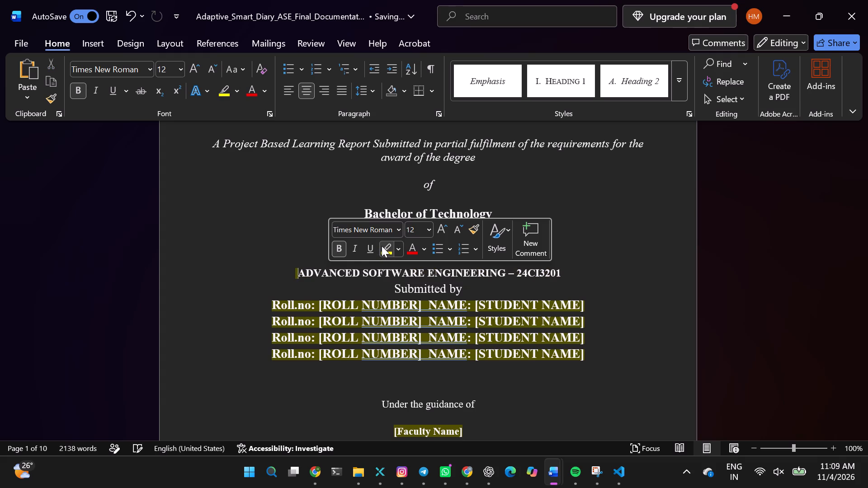
key("BackSpace")
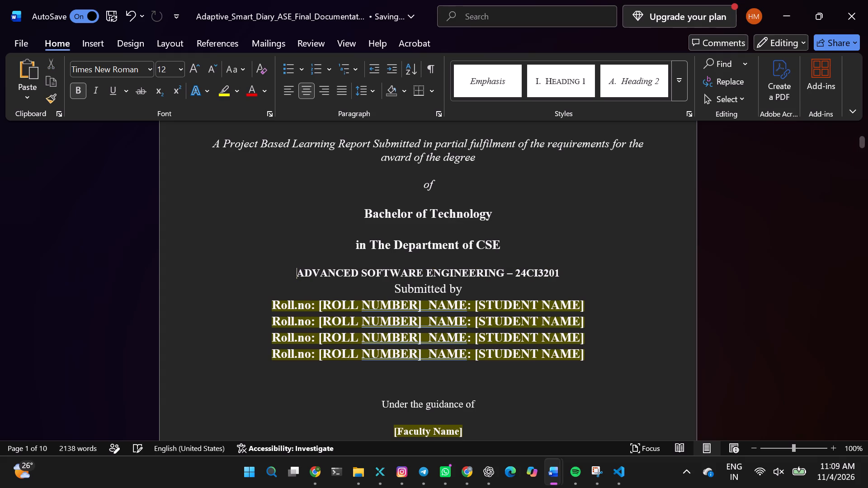
Insert a blank line between the course code line and "Submitted by".
left_click(436, 269)
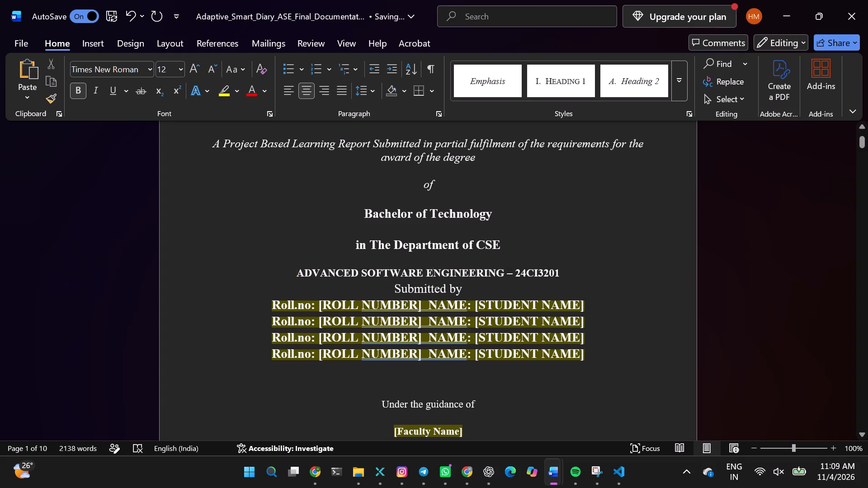
left_click(577, 275)
key("Return")
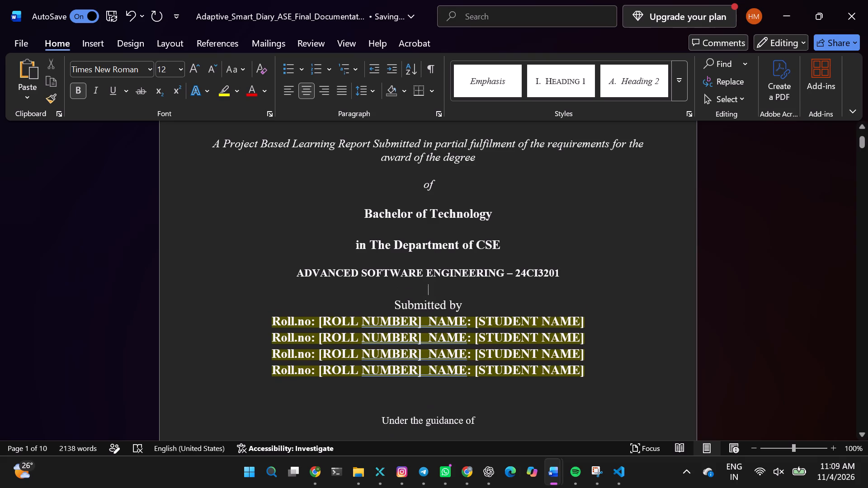
Open the Past_Paper_Pro_Project_Documentation Word document from the SOA folder in File Explorer.
left_click(357, 469)
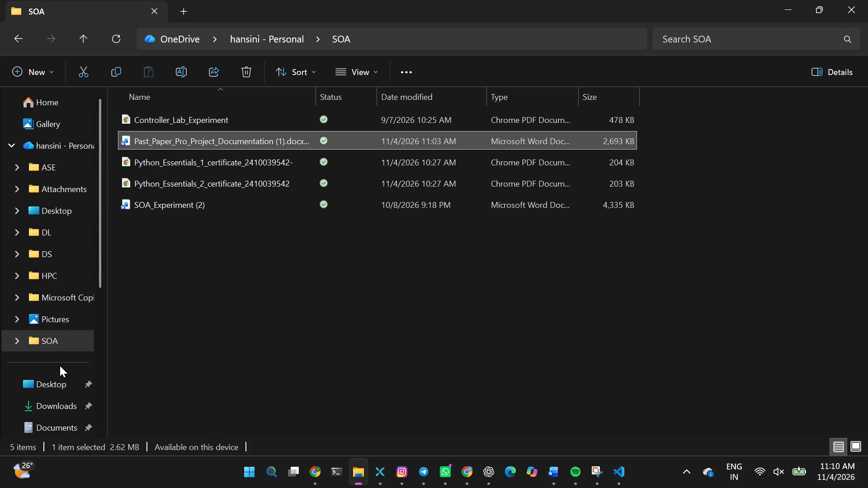
double_click(189, 135)
Justify the three student roll number and name lines under "Submitted by" on the title page.
scroll(476, 275, "down", 1)
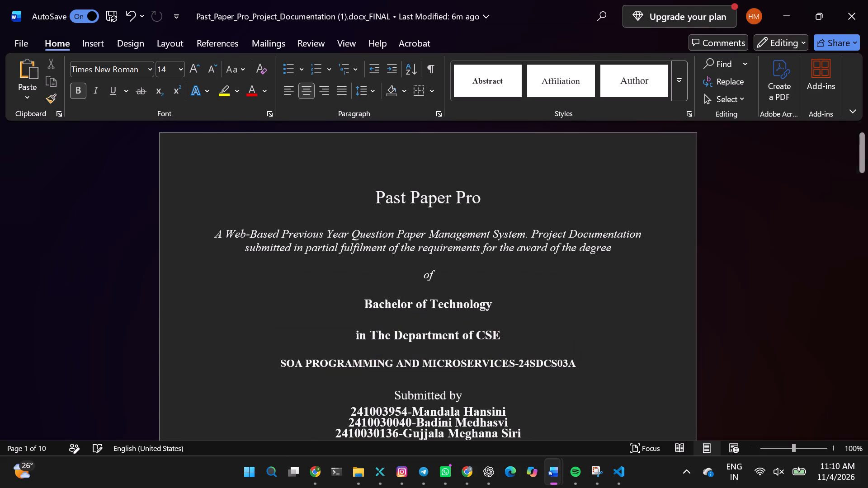
scroll(476, 275, "down", 1)
left_click_drag(522, 366, 518, 366)
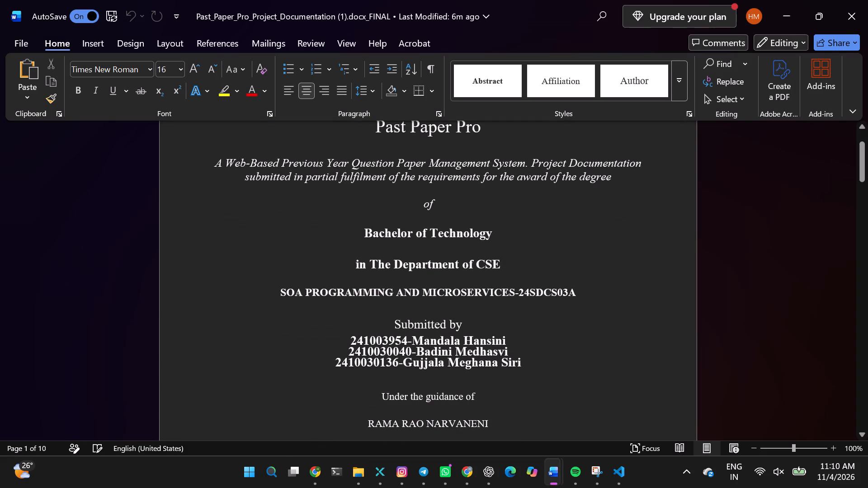
left_click_drag(518, 366, 344, 342)
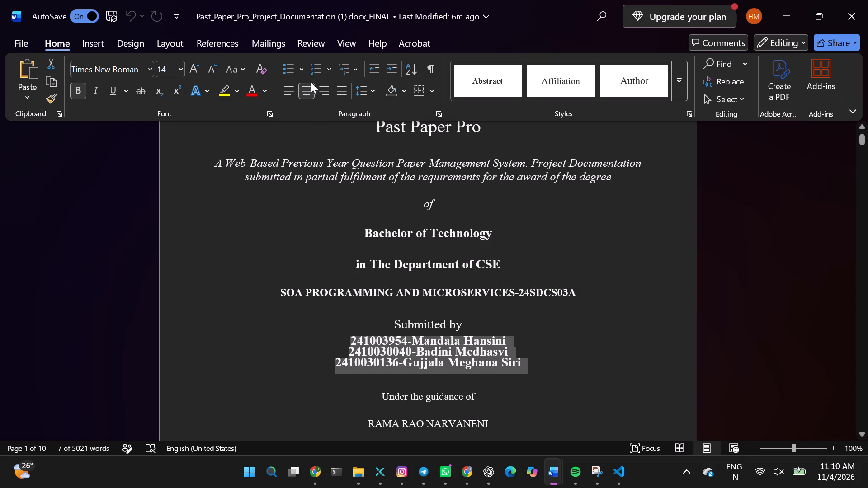
left_click(343, 86)
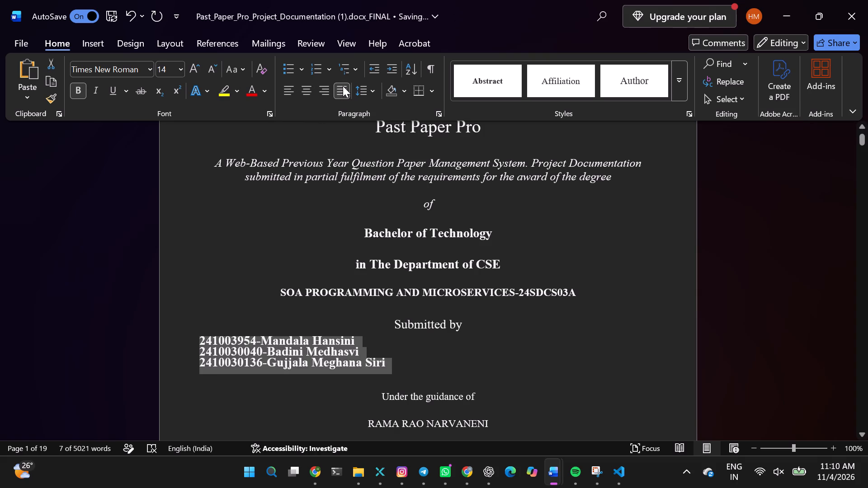
Centre the three selected student roll number and name lines under "Submitted by" in the Past Paper Pro document.
left_click(343, 86)
left_click(323, 87)
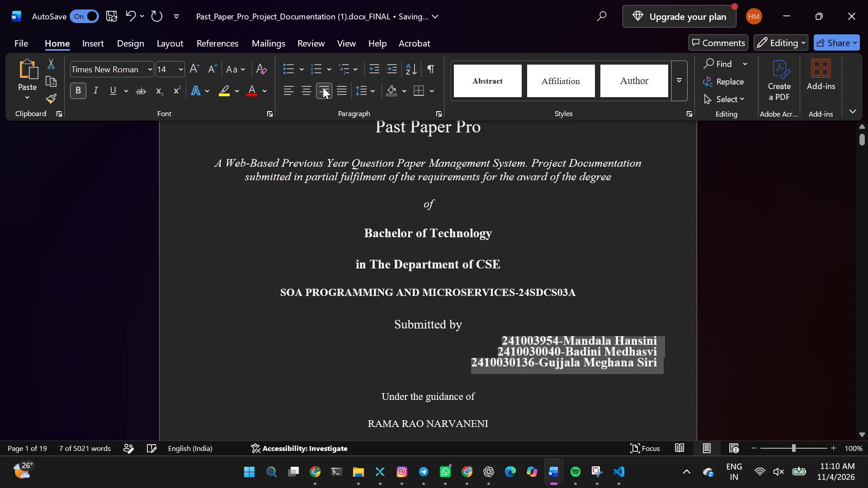
left_click(307, 87)
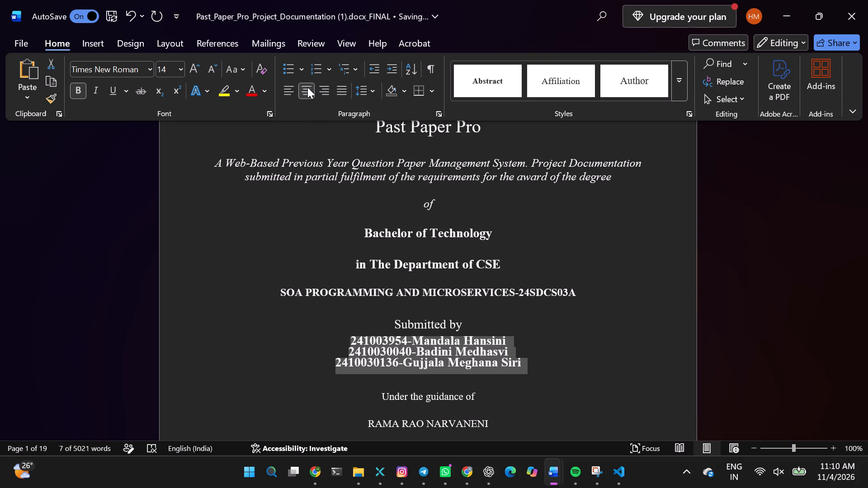
left_click(288, 87)
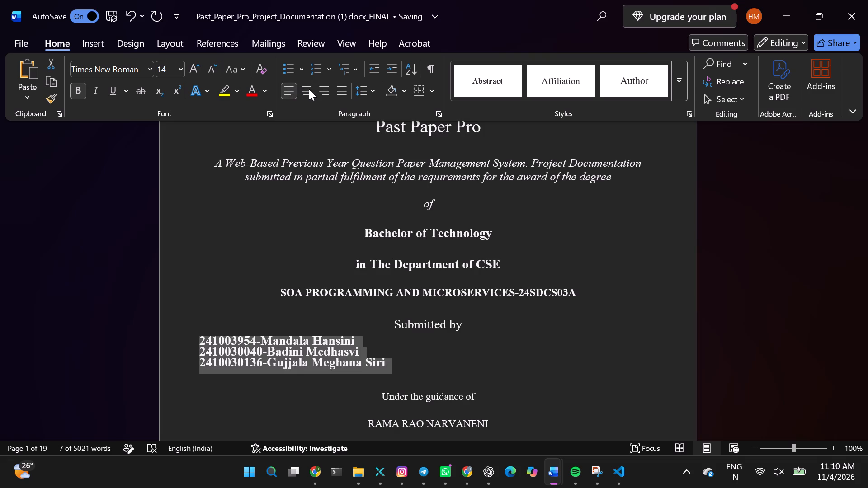
left_click(310, 89)
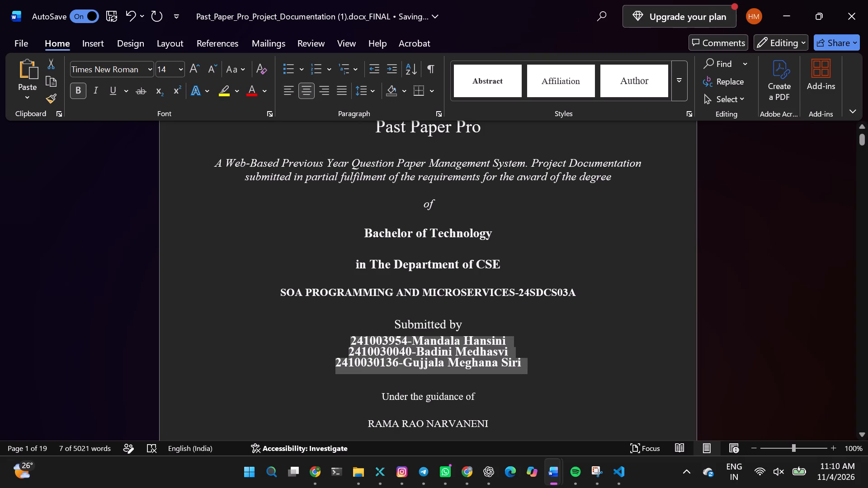
Copy the three student lines and paste them over the four highlighted roll number and name placeholders in the Adaptive Smart Diary report.
key("ctrl+c")
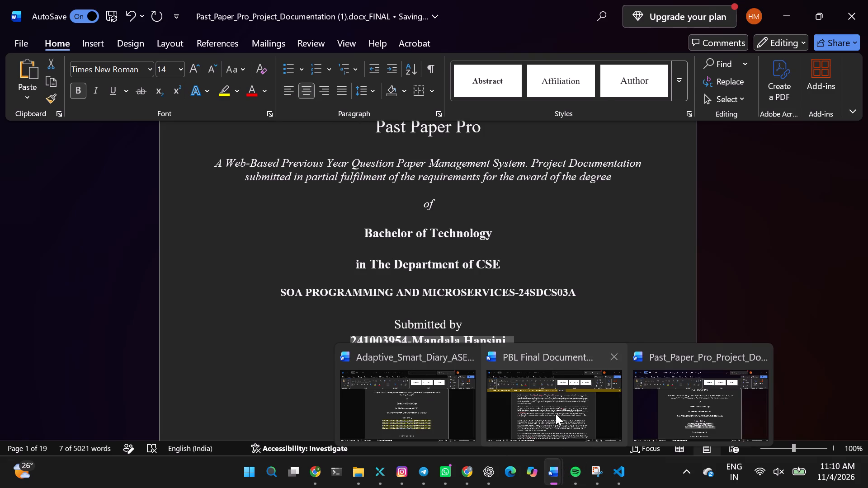
left_click(414, 390)
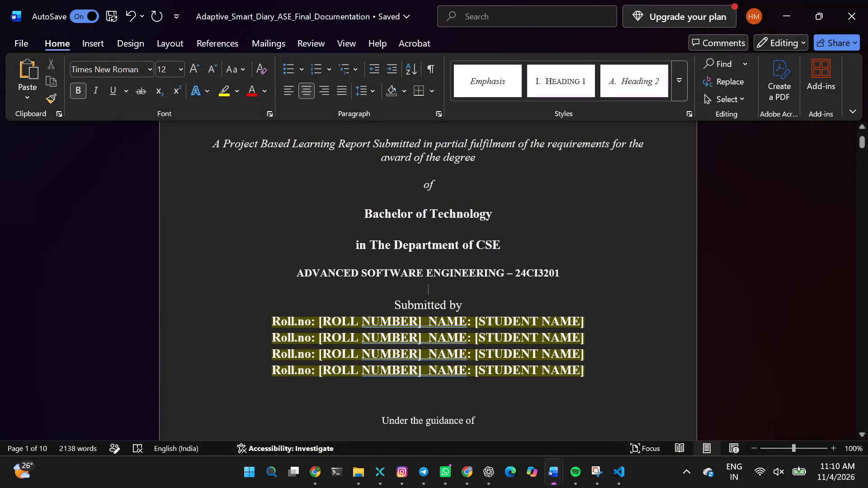
left_click(589, 375)
left_click_drag(589, 375, 277, 323)
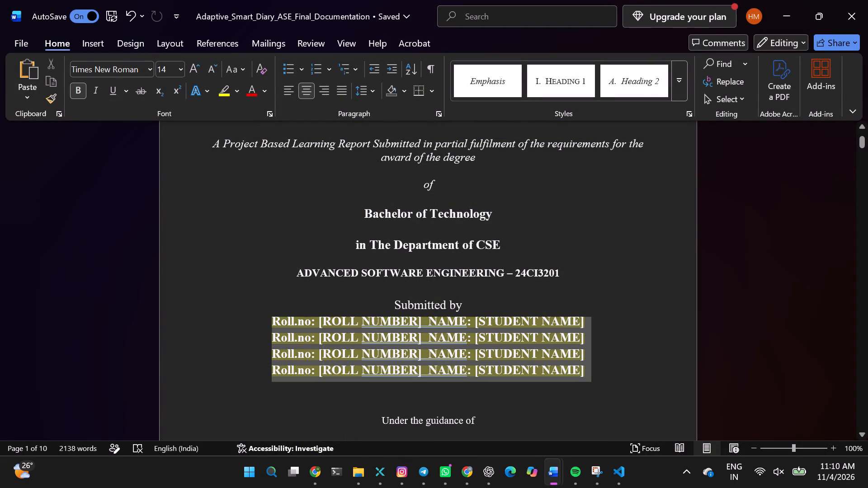
left_click_drag(277, 323, 274, 321)
key("ctrl+v")
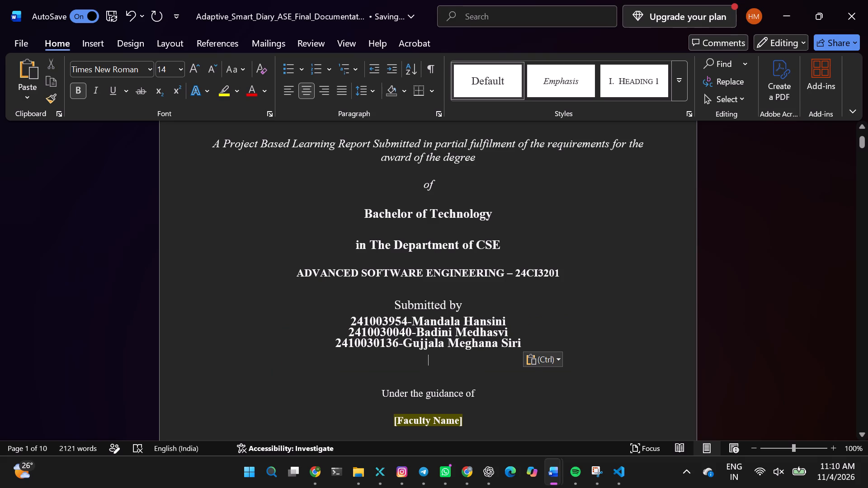
left_click(405, 320)
In the KL ERP course handout in Chrome, copy the second name listed under Team of Instructors.
scroll(446, 365, "down", 1)
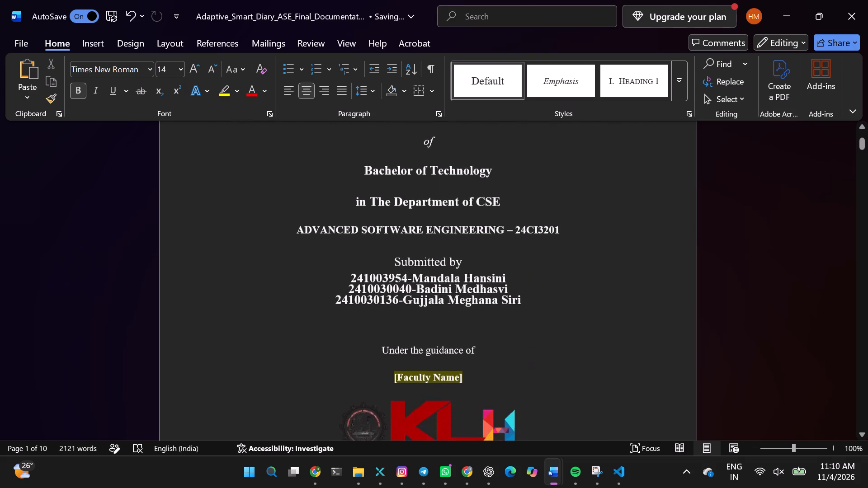
scroll(446, 365, "down", 1)
left_click(472, 325)
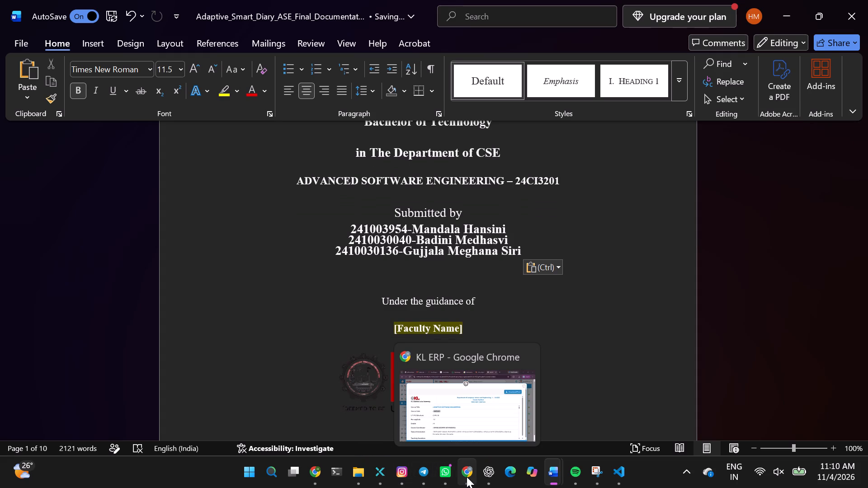
left_click(464, 464)
scroll(394, 372, "down", 1)
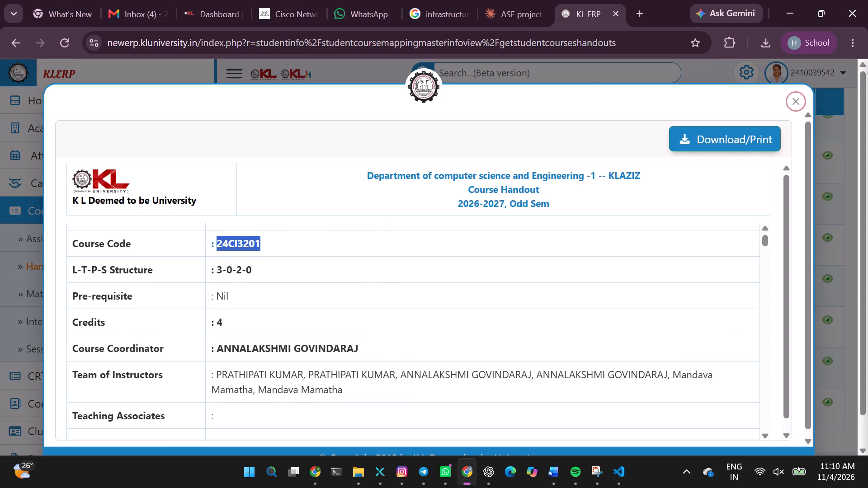
left_click_drag(307, 375, 392, 376)
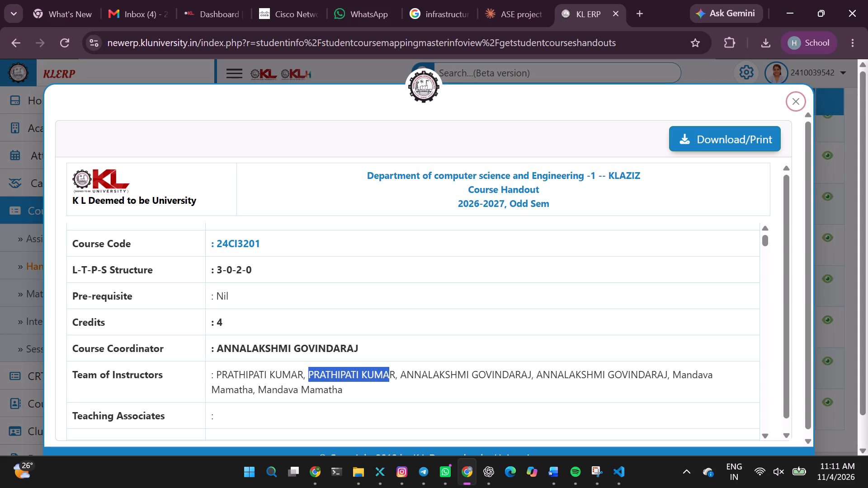
left_click_drag(392, 376, 401, 377)
left_click_drag(401, 377, 394, 379)
key("ctrl+c")
Back in the Word report, replace the highlighted [Faculty Name] placeholder under "Under the guidance of" with the copied instructor name.
key("alt+Tab")
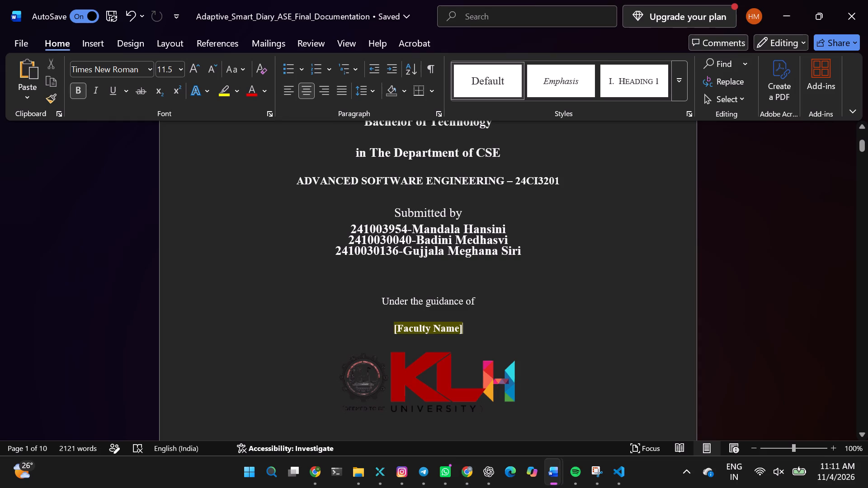
left_click(463, 333)
left_click_drag(463, 333, 396, 328)
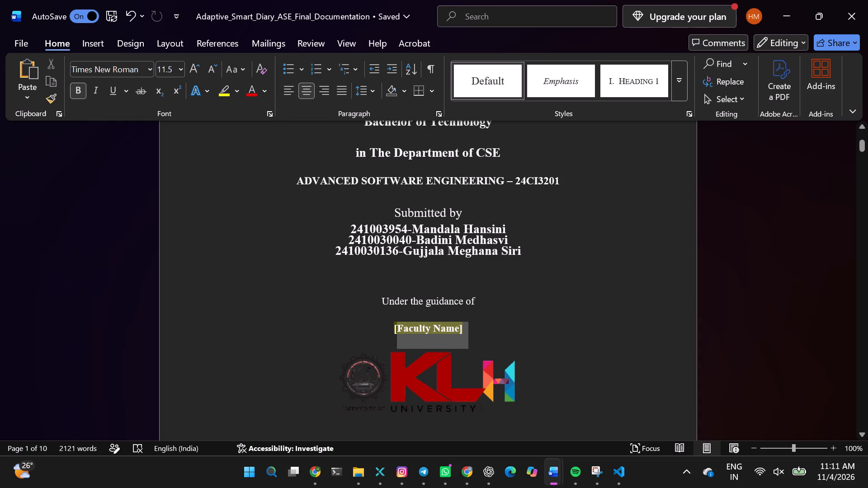
left_click_drag(396, 328, 381, 330)
left_click_drag(381, 330, 381, 330)
key("v")
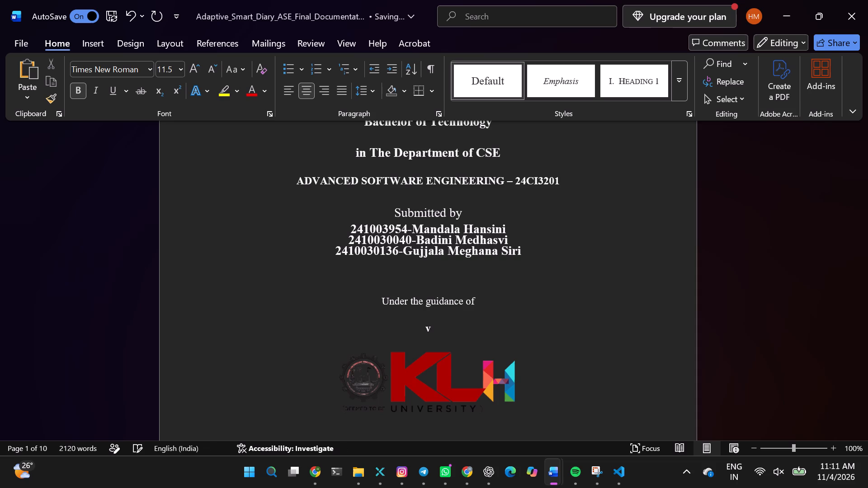
key("BackSpace")
key("ctrl+v")
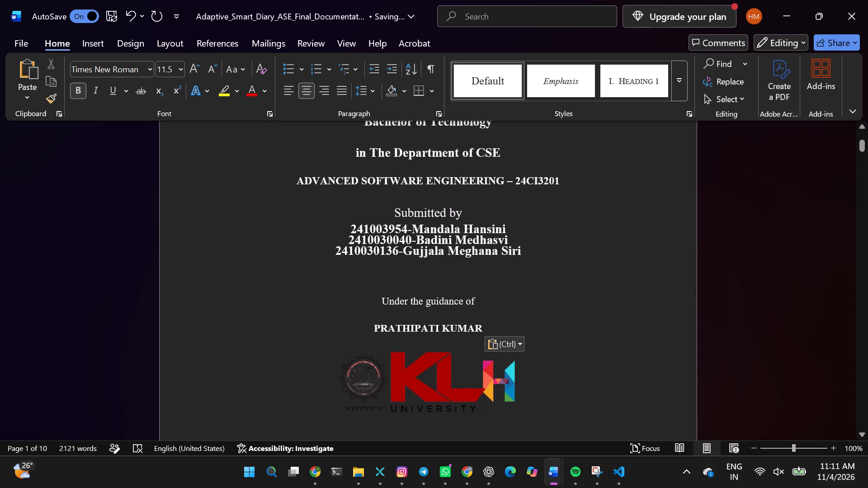
Review the report from the title page through the Abstract, objectives, technology and module tables, to sections 4.2 Testing Strategy and 4.3 Deployment.
scroll(493, 304, "down", 2)
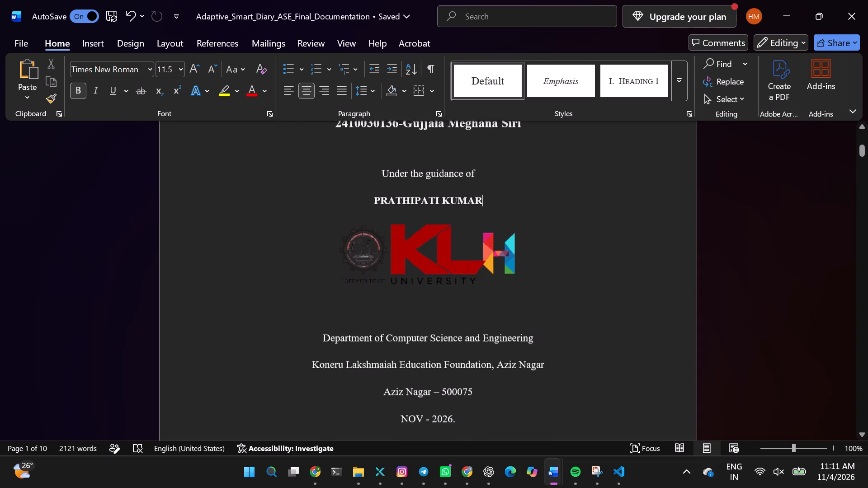
scroll(493, 304, "down", 1)
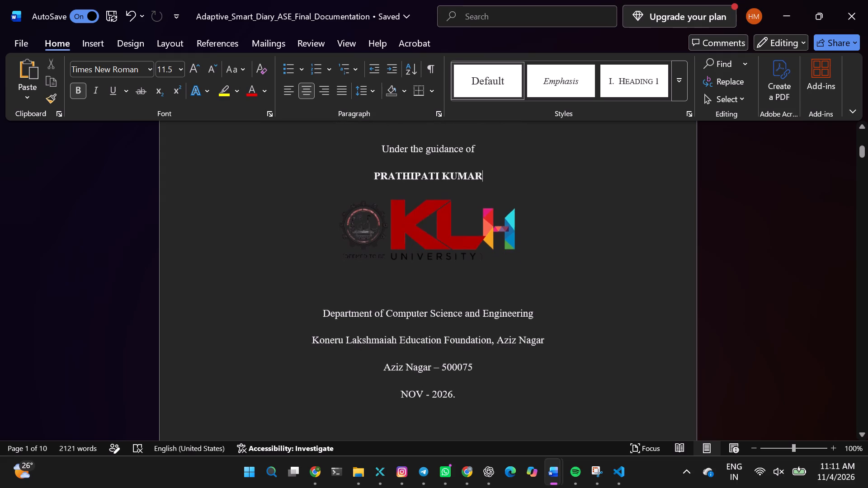
scroll(493, 304, "down", 6)
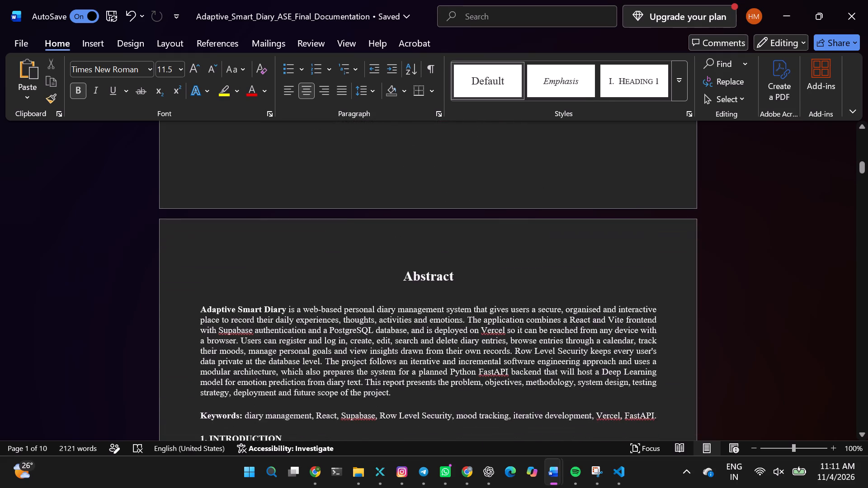
scroll(493, 304, "down", 5)
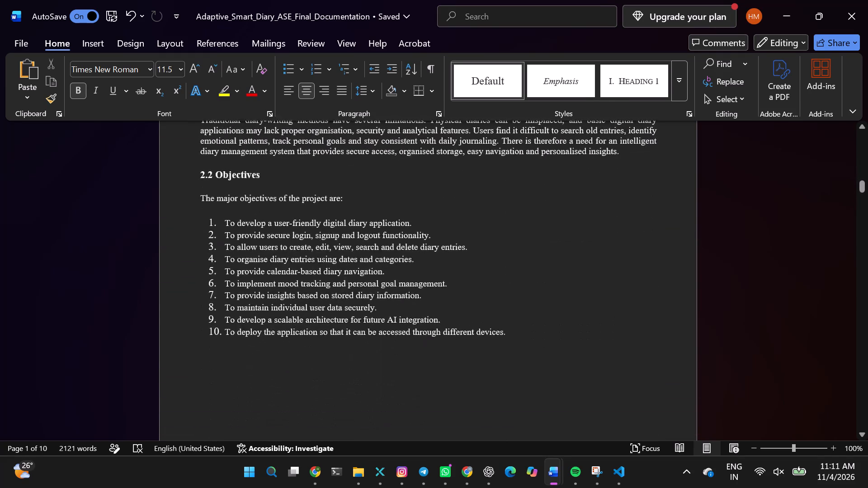
scroll(493, 304, "down", 2)
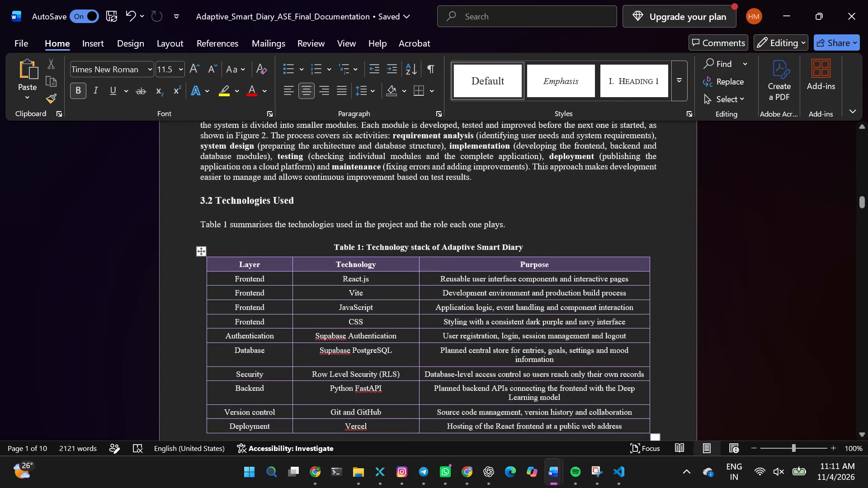
scroll(493, 304, "down", 1)
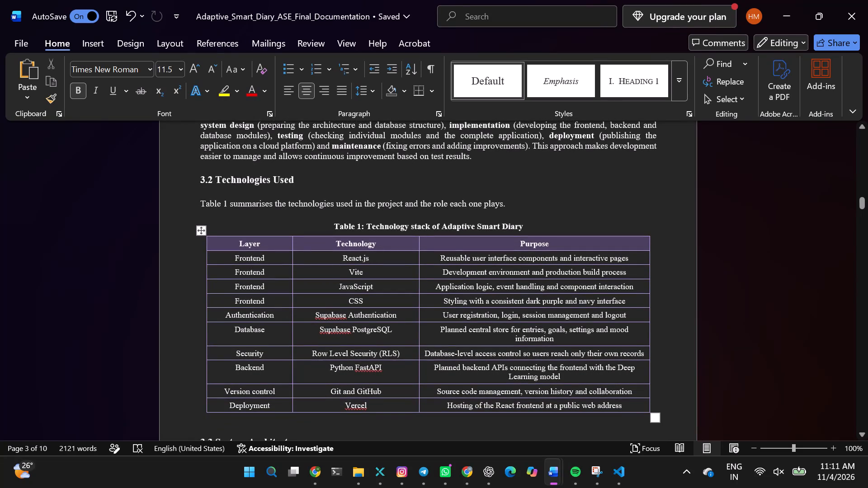
left_click(515, 196)
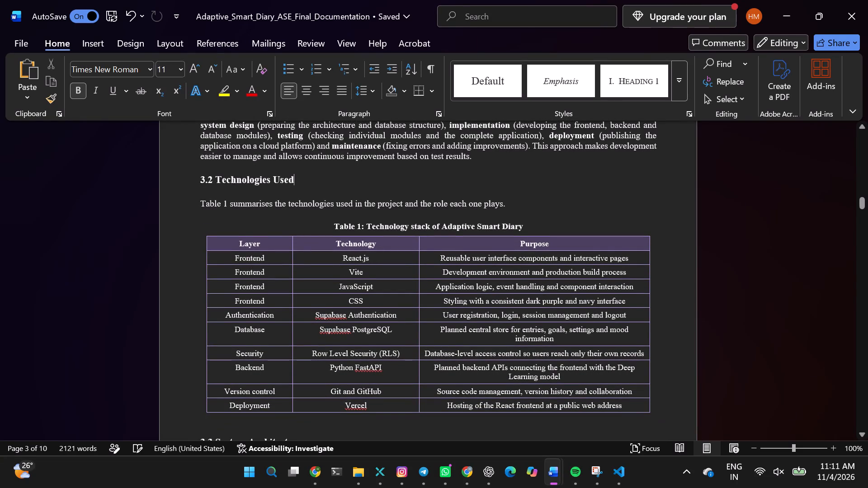
scroll(515, 196, "down", 2)
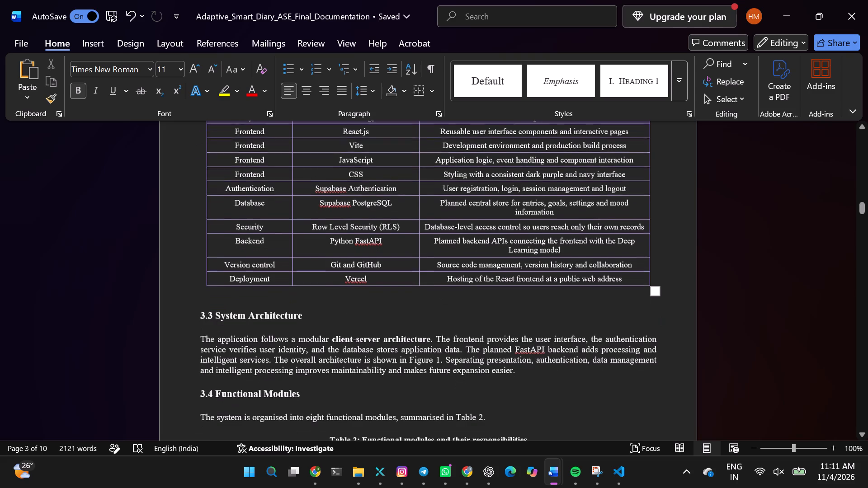
scroll(515, 196, "down", 3)
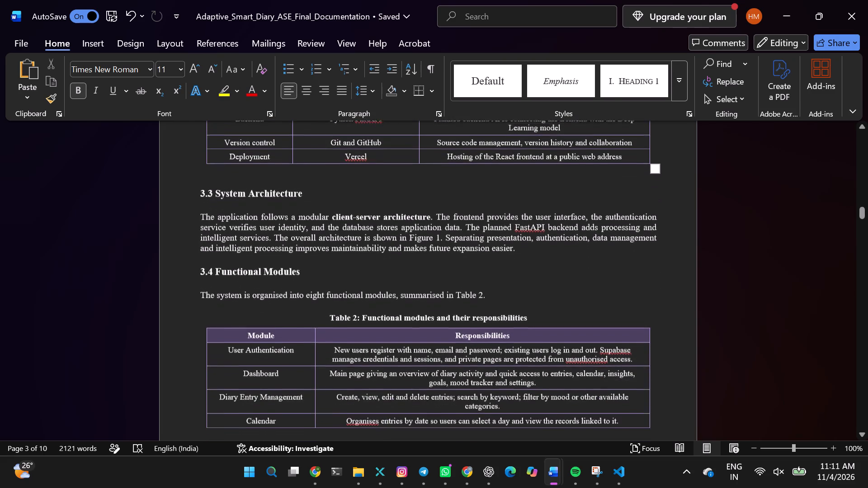
scroll(515, 196, "down", 3)
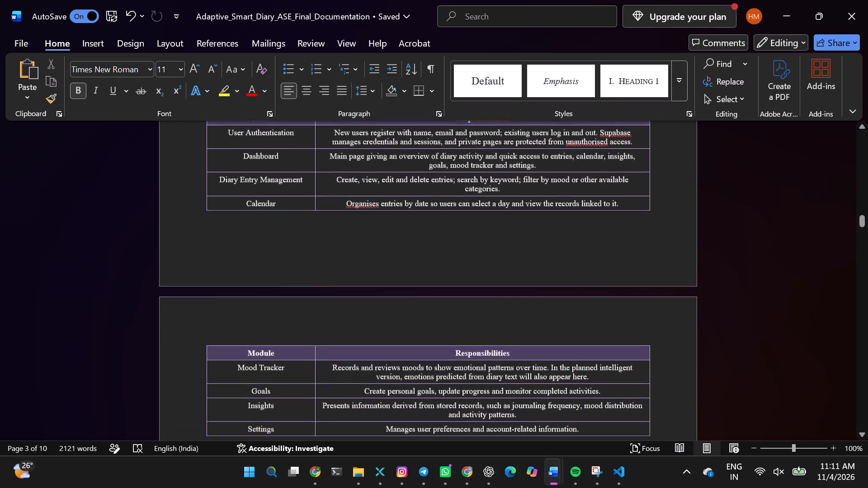
scroll(515, 196, "down", 1)
left_click(515, 196)
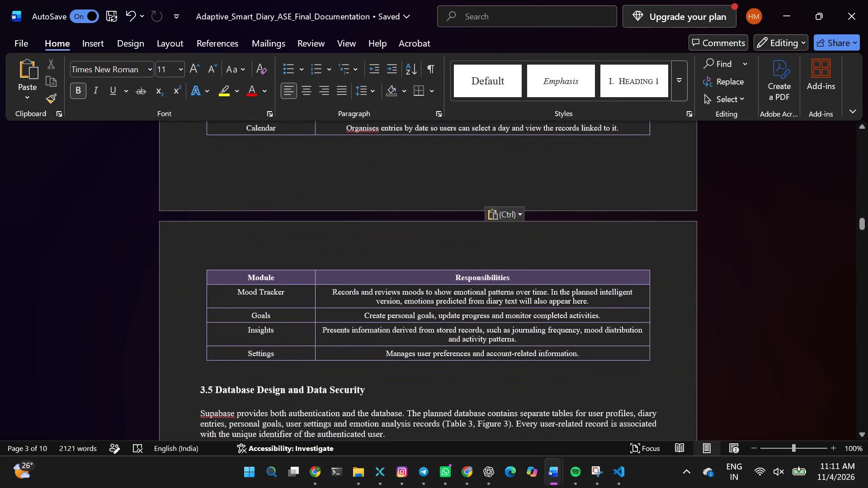
scroll(515, 196, "down", 4)
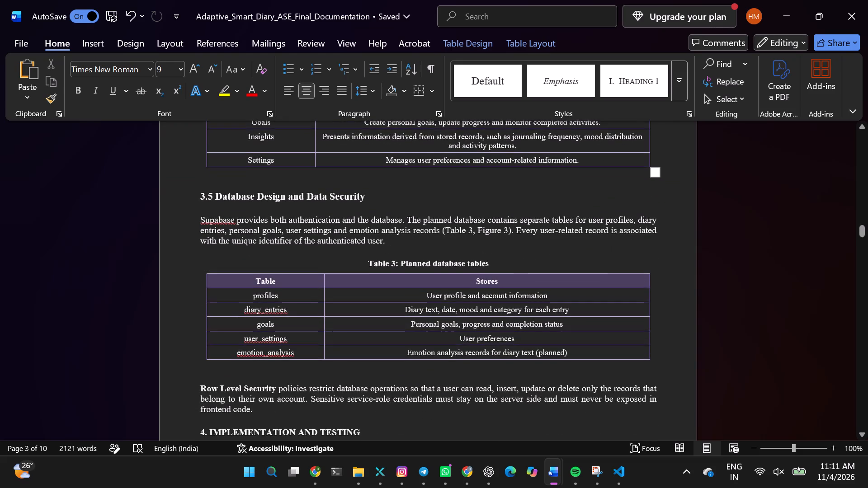
scroll(515, 196, "down", 3)
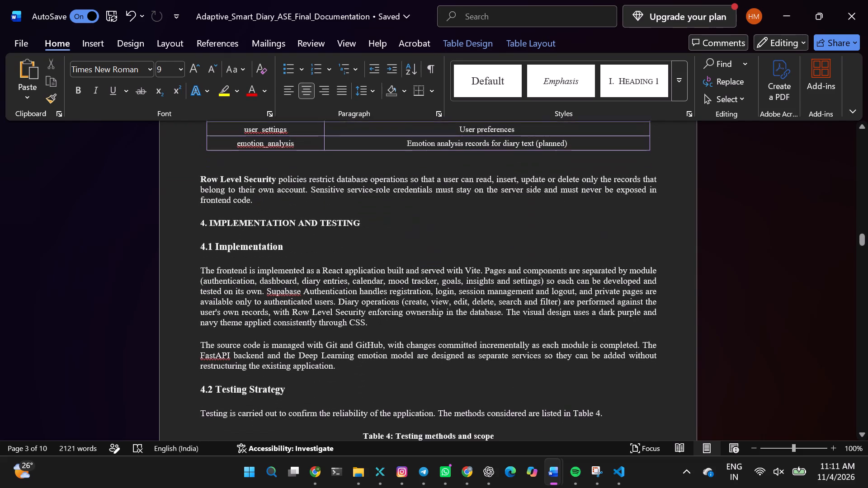
scroll(515, 196, "down", 3)
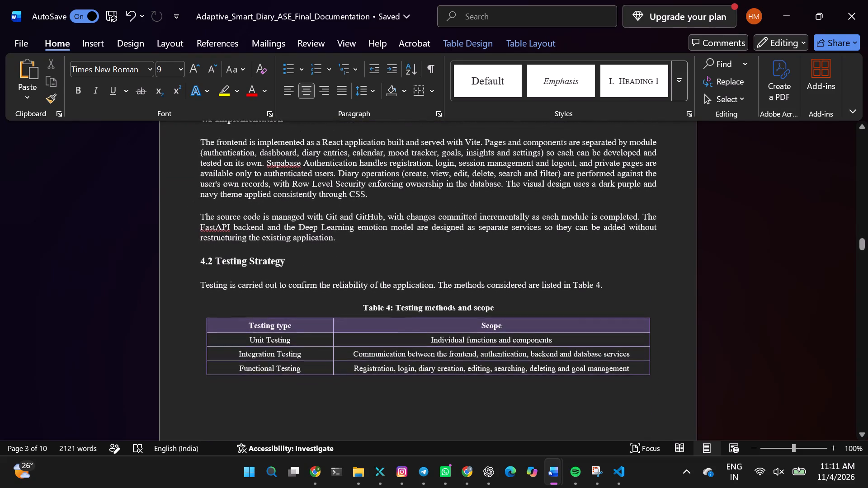
scroll(515, 196, "down", 2)
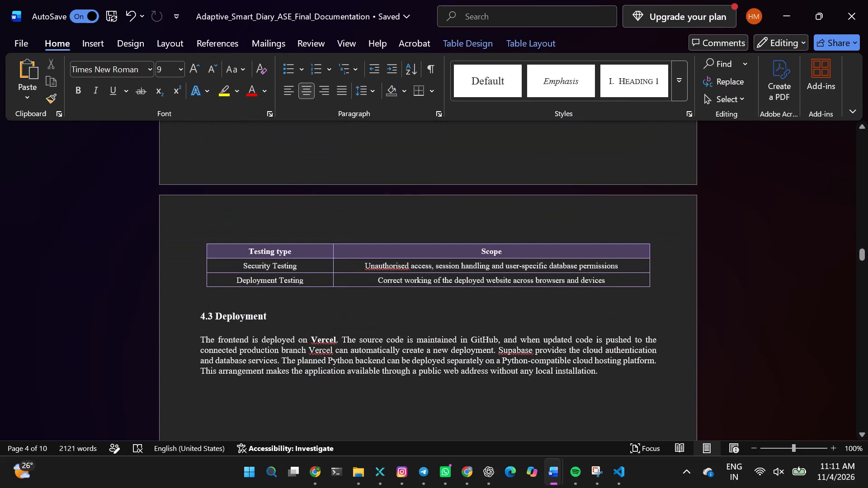
scroll(515, 196, "down", 1)
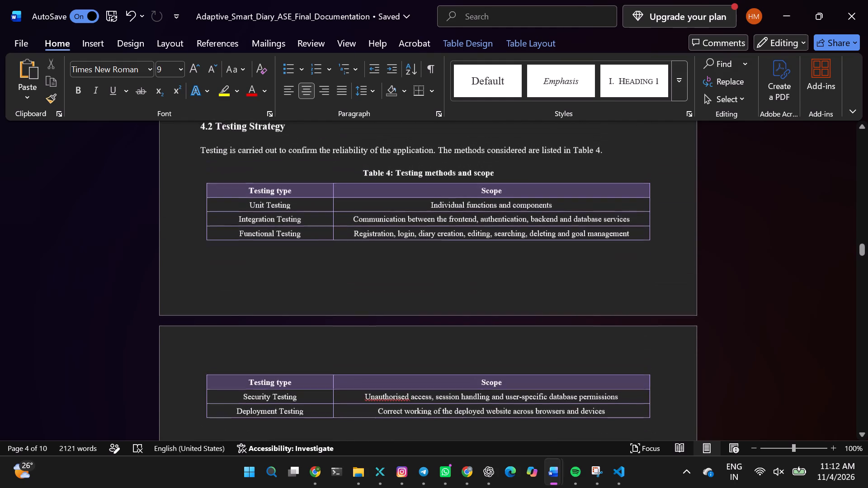
scroll(515, 196, "down", 2)
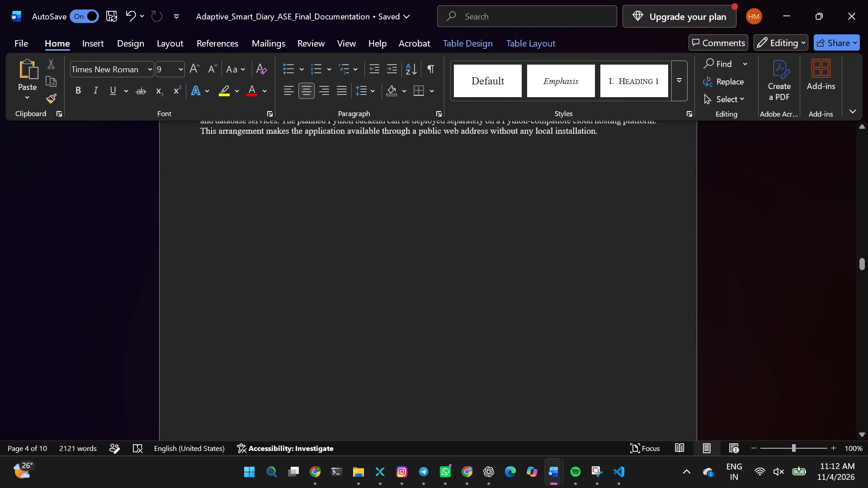
Insert three blank lines before the "Table 4: Testing methods and scope" caption to move it and its table onto the next page.
scroll(515, 196, "up", 3)
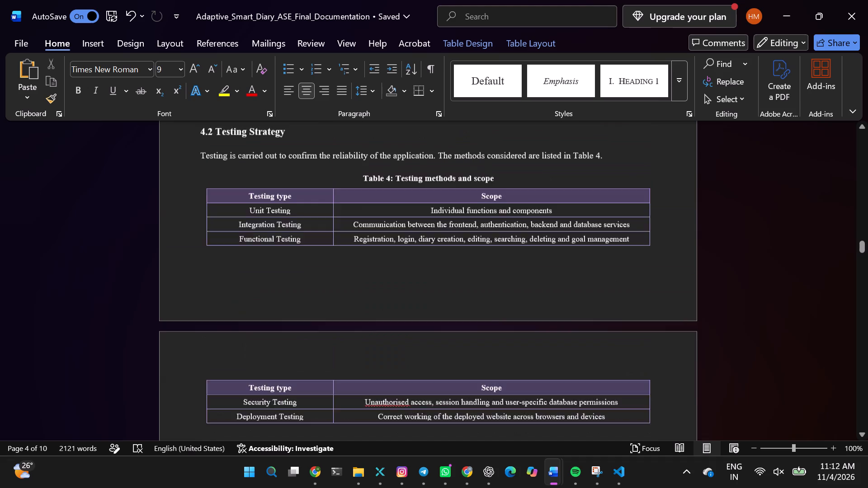
scroll(515, 196, "up", 1)
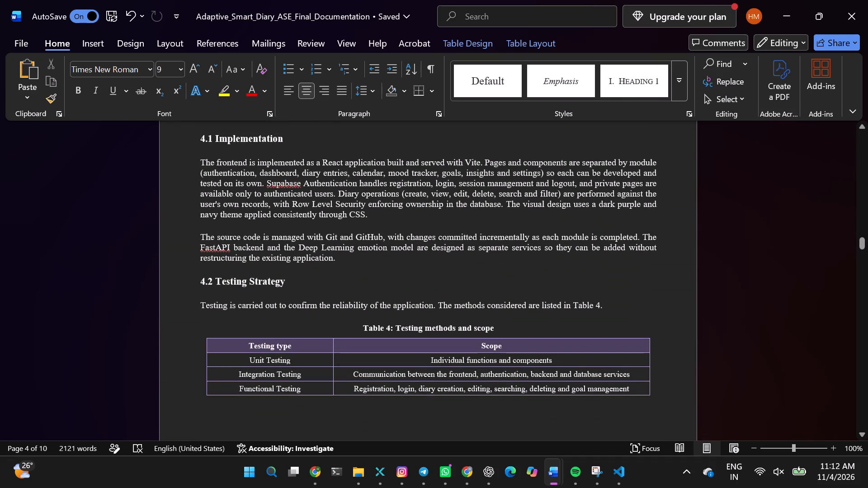
left_click(201, 328)
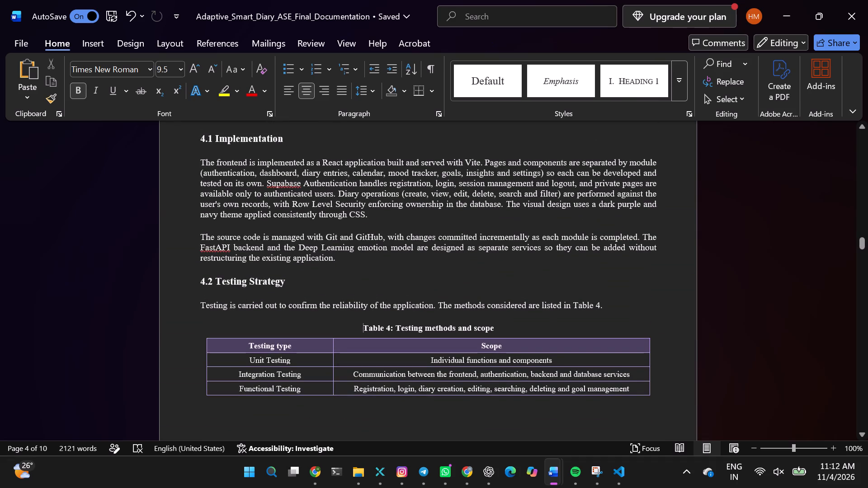
key("Return")
key("Return")
key("Return")
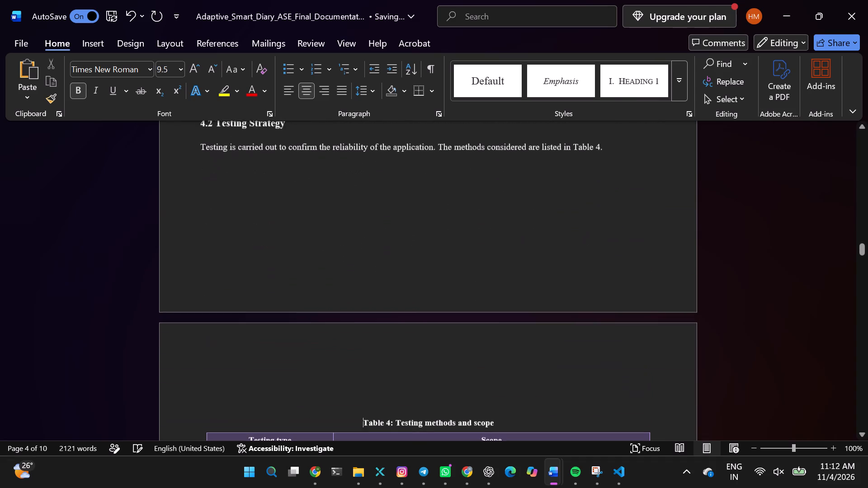
Add one blank line between the Table 4 caption and the testing methods table.
scroll(201, 328, "right", 1)
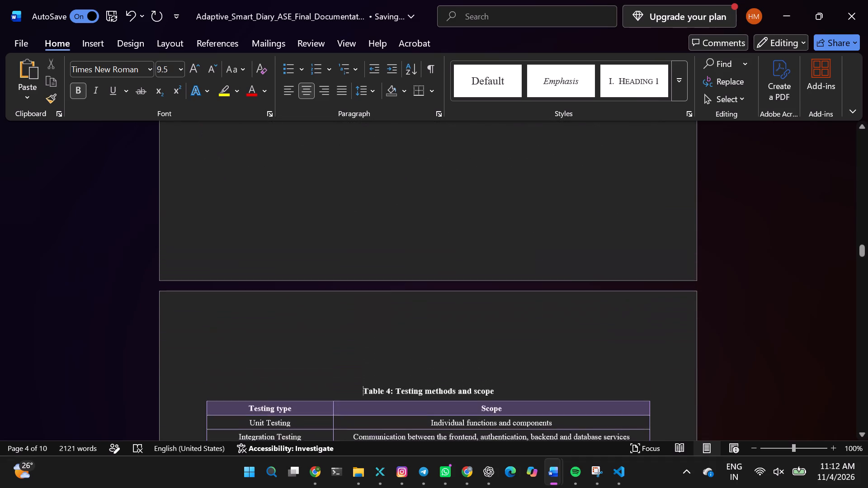
scroll(201, 328, "right", 1)
scroll(201, 328, "down", 1)
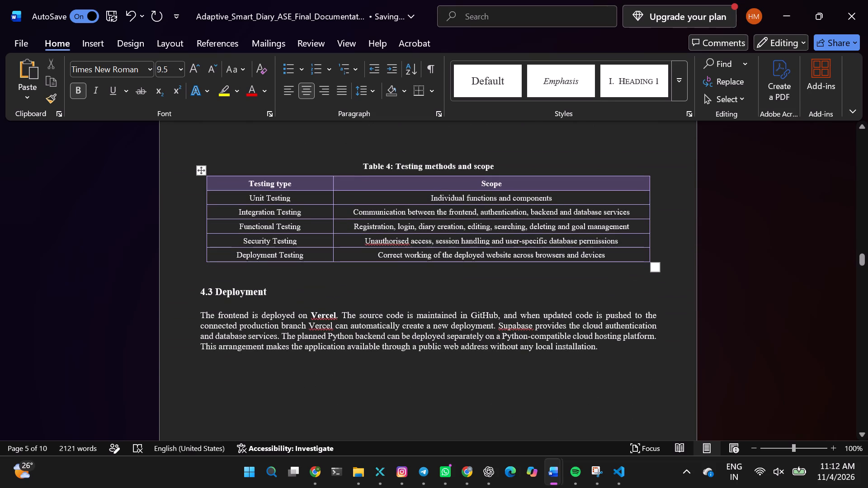
left_click(516, 160)
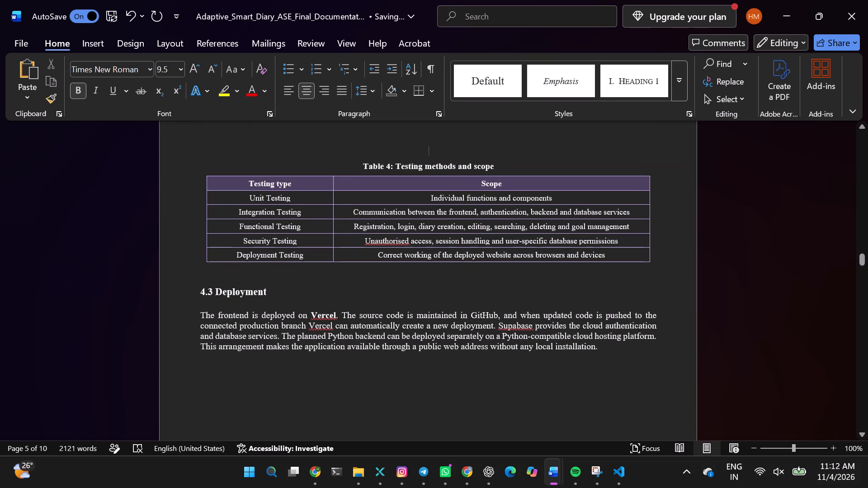
left_click(511, 163)
key("Return")
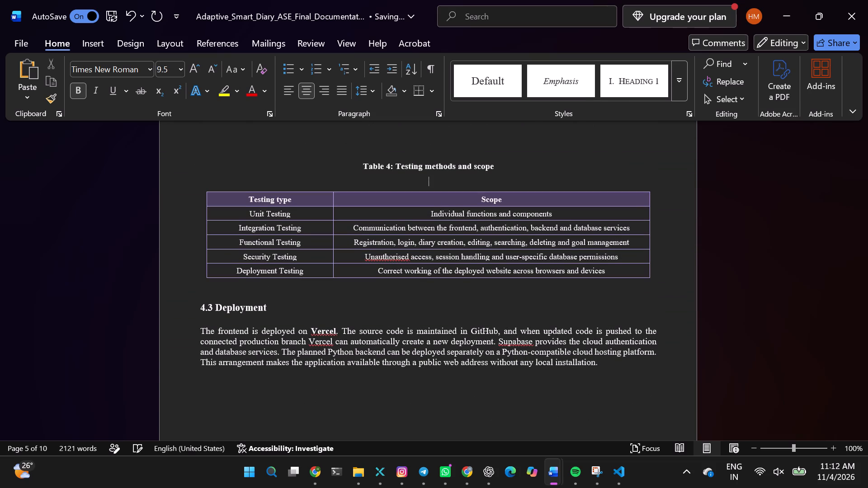
Remove the break after the 4.3 Deployment paragraph and place the List of Figures heading on a new line directly below it.
scroll(511, 163, "down", 7)
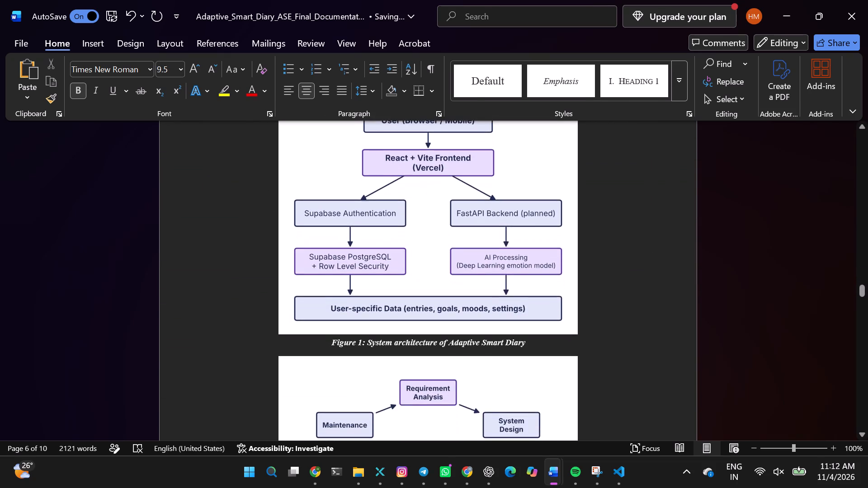
scroll(511, 163, "up", 4)
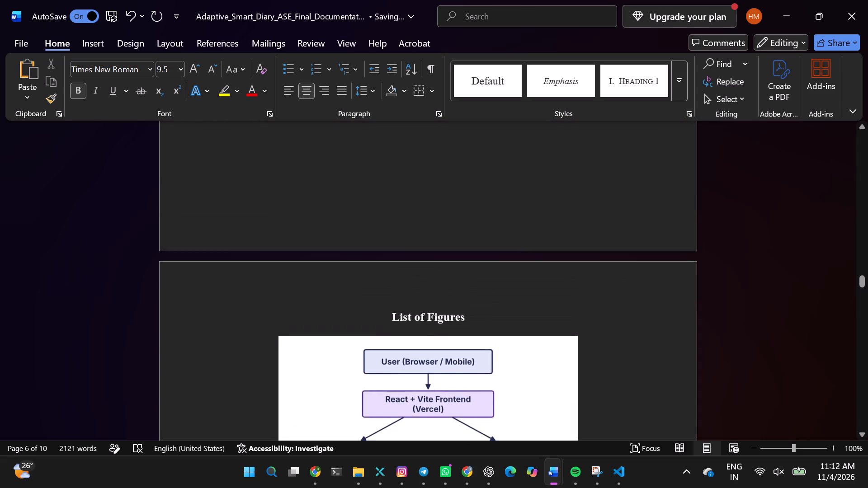
scroll(511, 163, "up", 4)
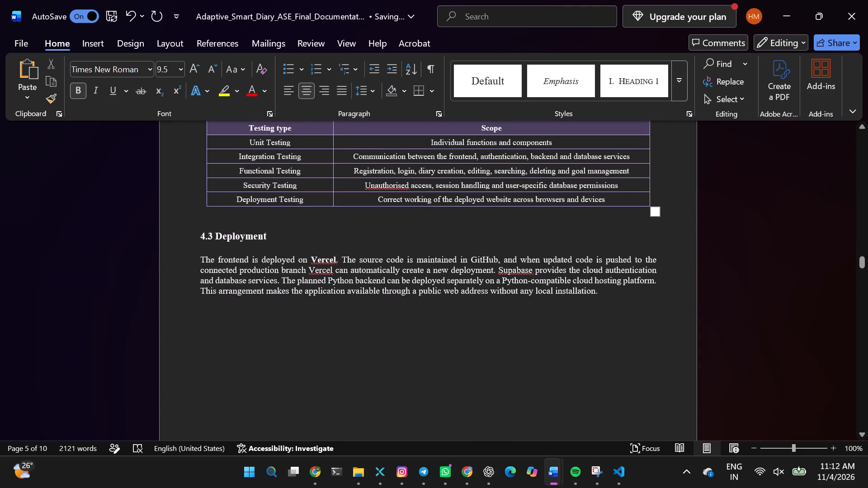
left_click(613, 294)
key("Delete")
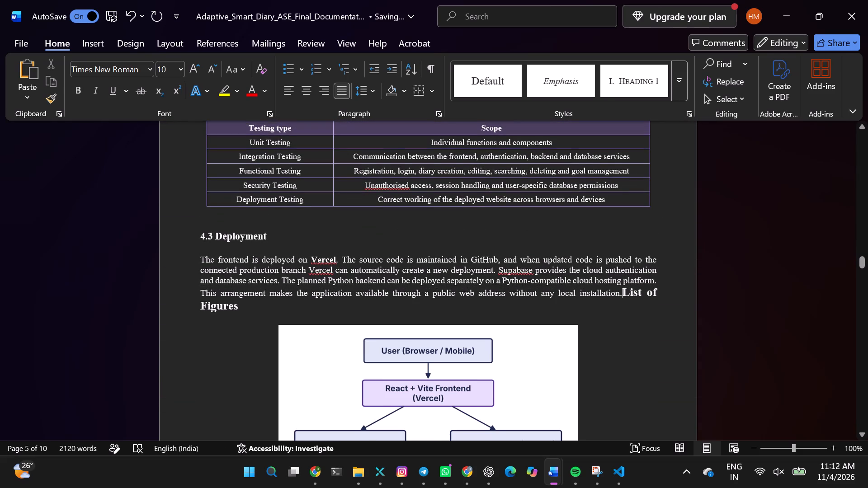
key("Return")
Examine the List of Figures section, checking the diagrams, captions and highlighted screenshot placeholders from Figure 1 onward.
scroll(613, 294, "down", 1)
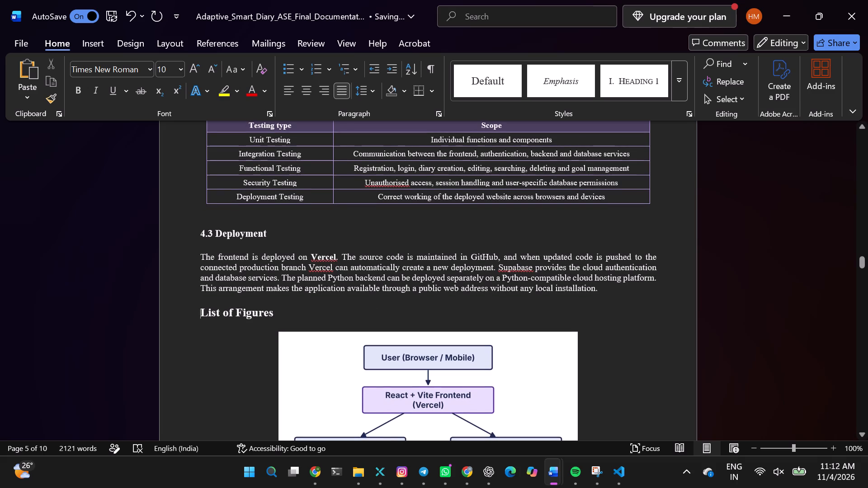
scroll(401, 354, "down", 4)
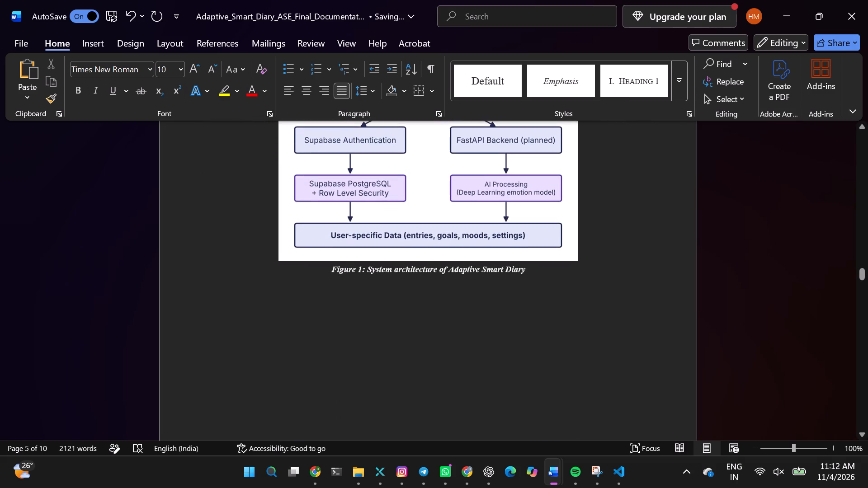
scroll(401, 354, "down", 7)
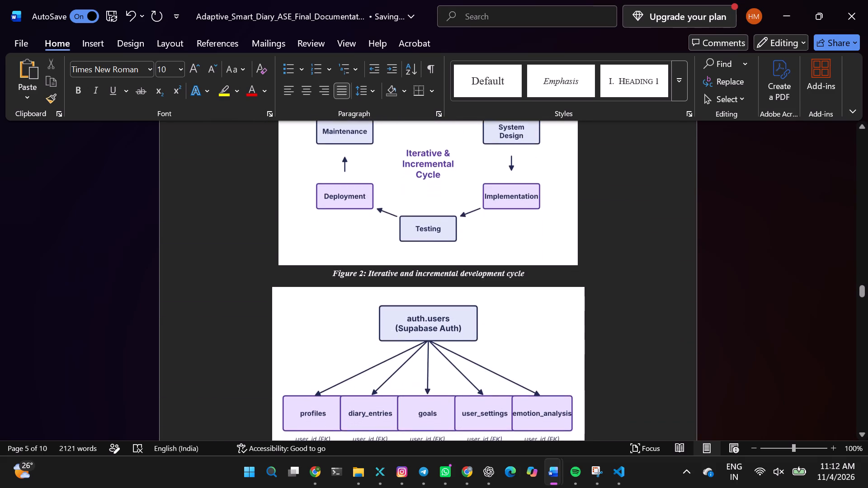
scroll(401, 354, "down", 8)
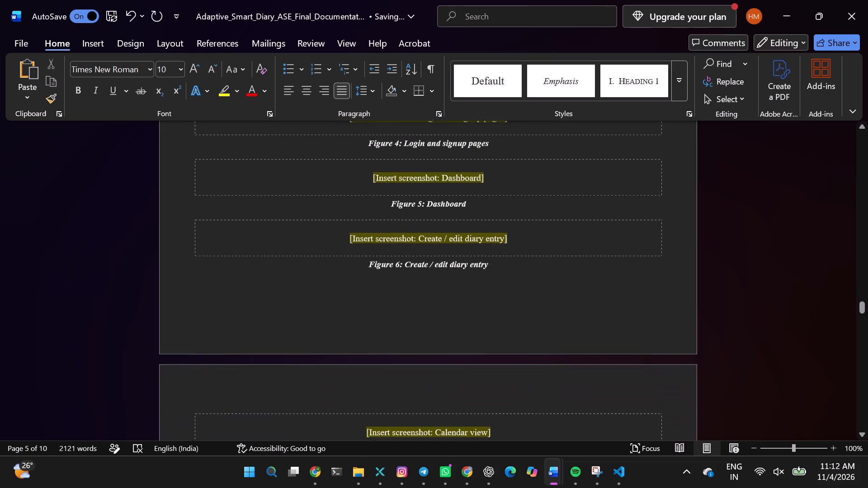
scroll(401, 354, "up", 1)
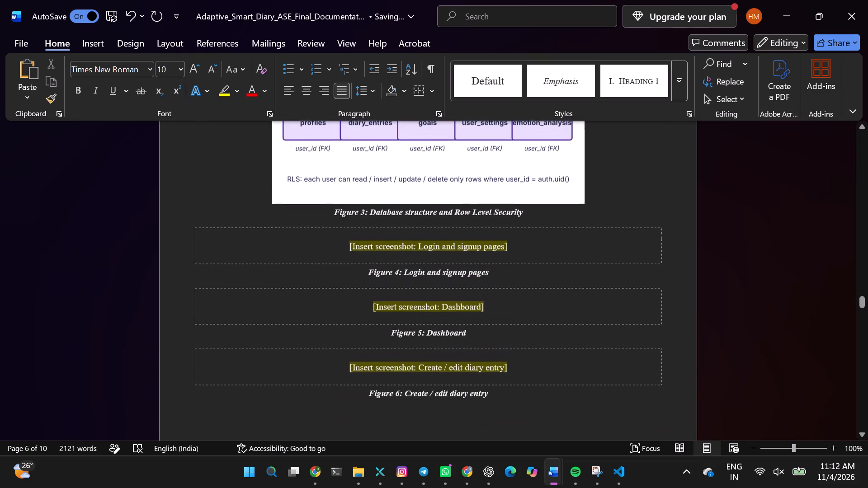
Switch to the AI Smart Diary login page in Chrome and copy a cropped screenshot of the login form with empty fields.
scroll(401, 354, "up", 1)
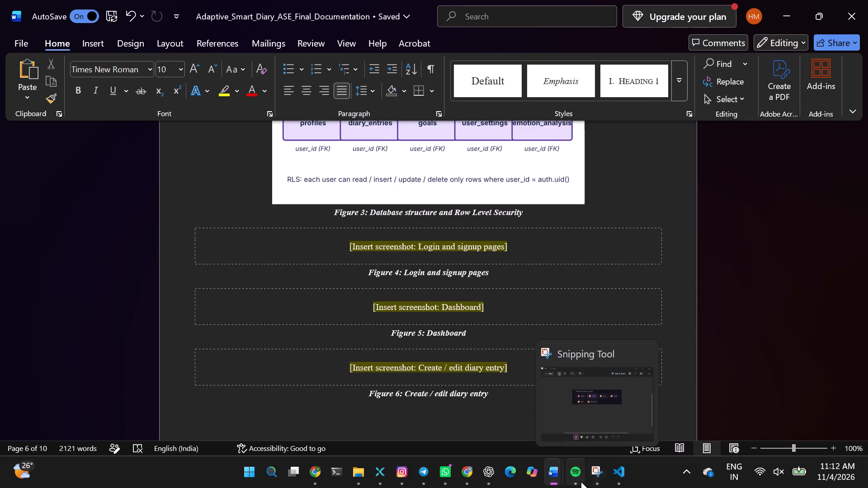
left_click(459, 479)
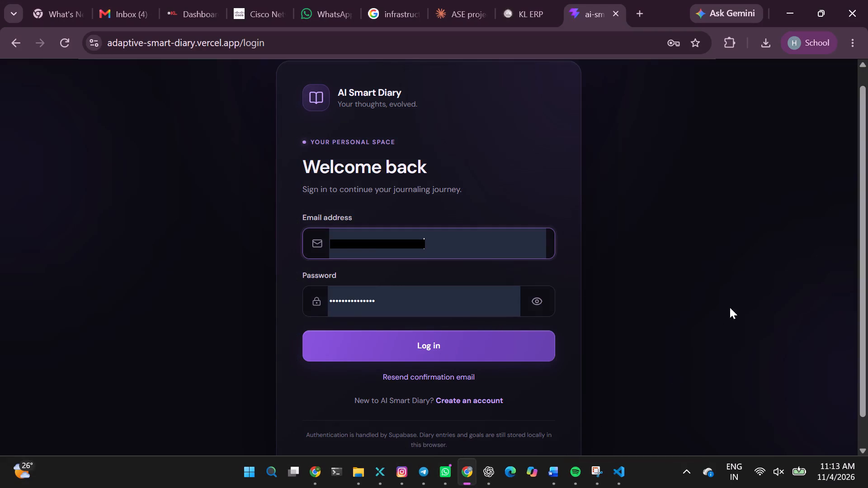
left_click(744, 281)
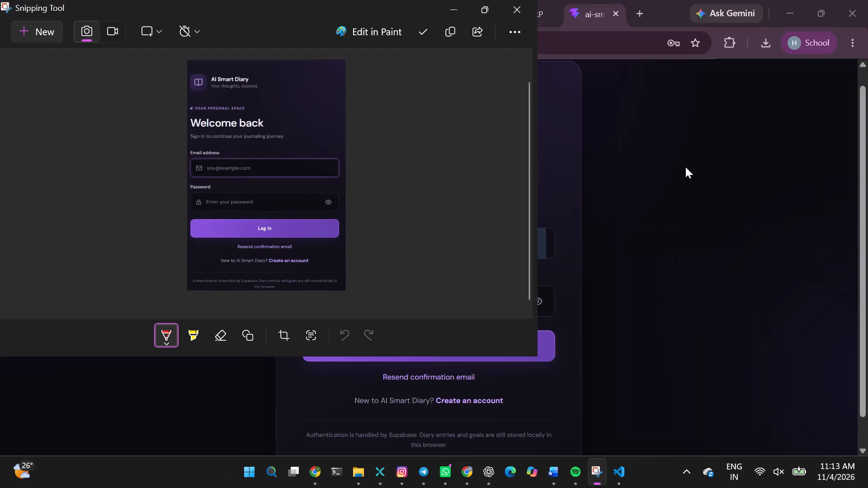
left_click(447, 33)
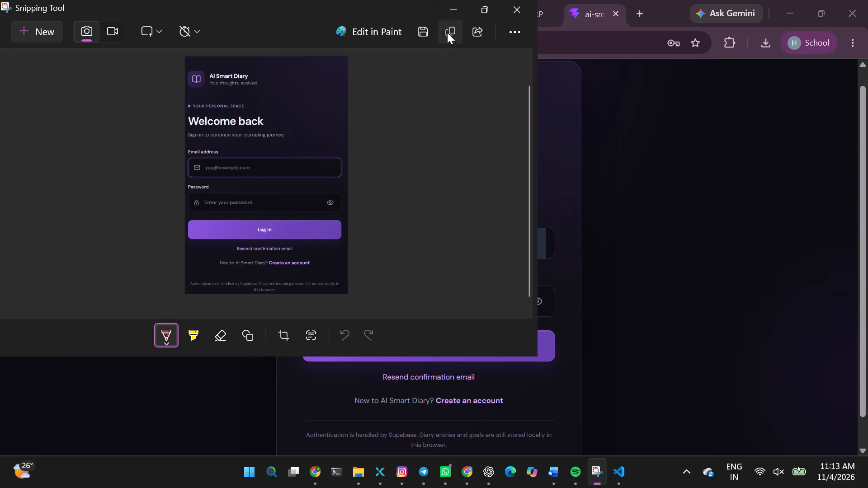
Return to the report in Word and replace the Login and signup pages placeholder with an empty line below the Figure 3 caption.
left_click(555, 465)
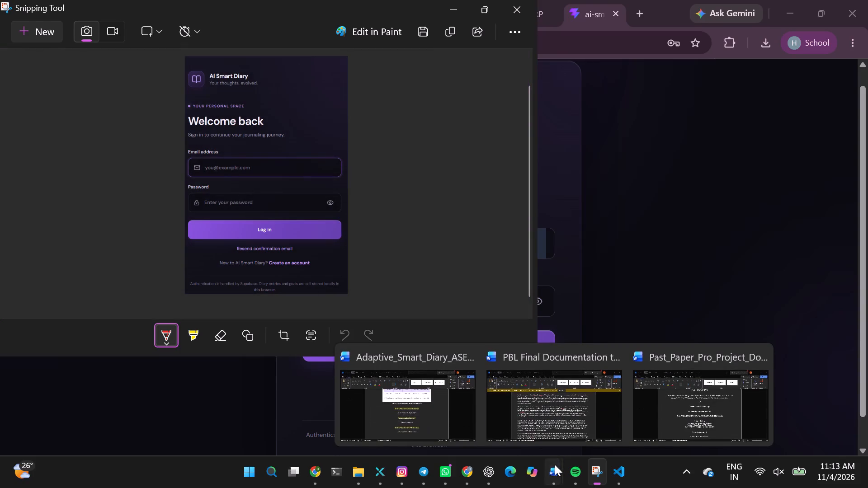
key("alt+Tab")
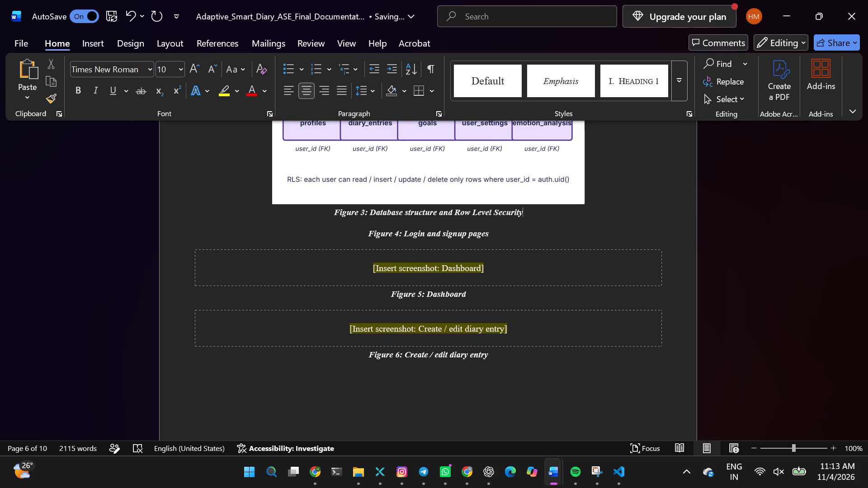
key("Return")
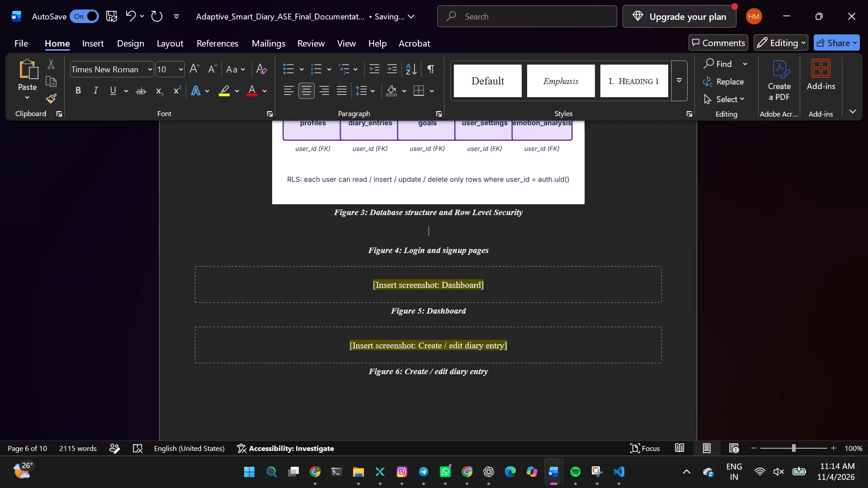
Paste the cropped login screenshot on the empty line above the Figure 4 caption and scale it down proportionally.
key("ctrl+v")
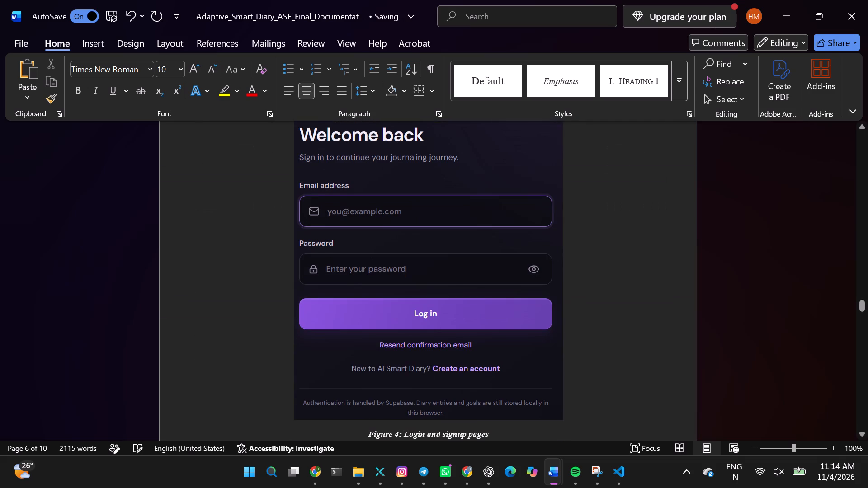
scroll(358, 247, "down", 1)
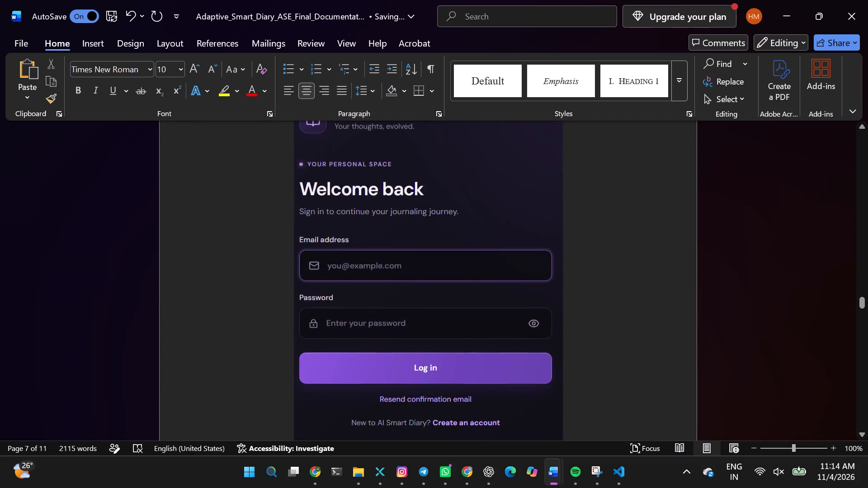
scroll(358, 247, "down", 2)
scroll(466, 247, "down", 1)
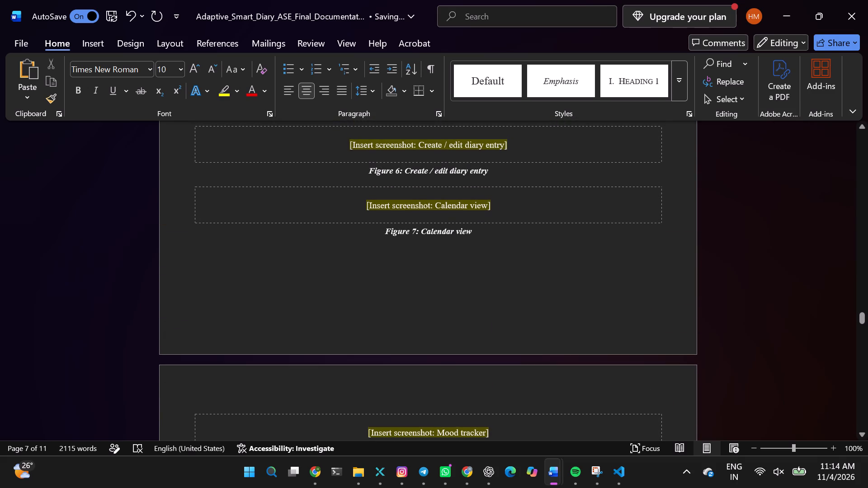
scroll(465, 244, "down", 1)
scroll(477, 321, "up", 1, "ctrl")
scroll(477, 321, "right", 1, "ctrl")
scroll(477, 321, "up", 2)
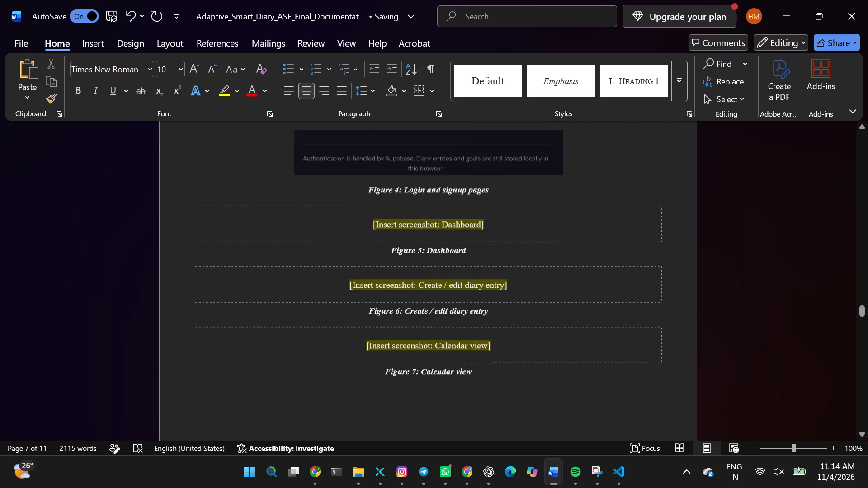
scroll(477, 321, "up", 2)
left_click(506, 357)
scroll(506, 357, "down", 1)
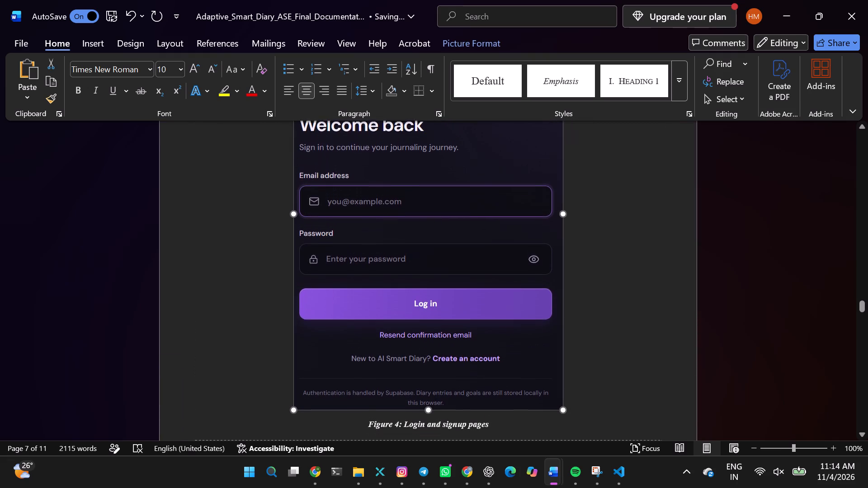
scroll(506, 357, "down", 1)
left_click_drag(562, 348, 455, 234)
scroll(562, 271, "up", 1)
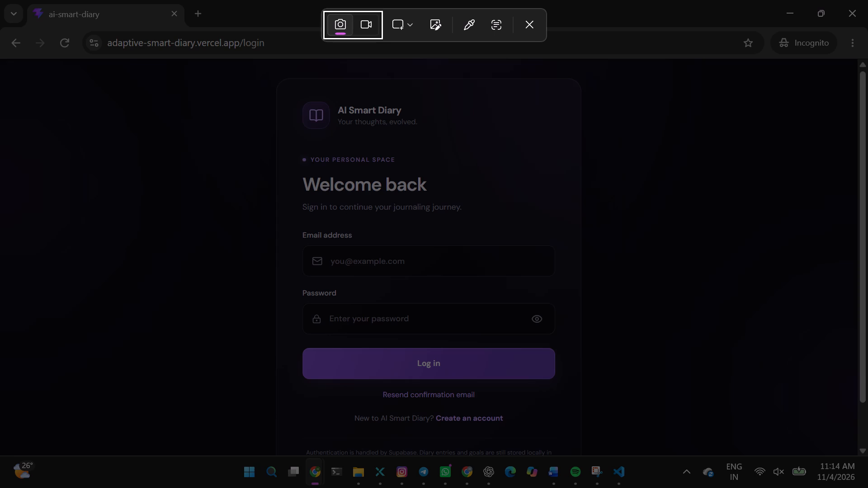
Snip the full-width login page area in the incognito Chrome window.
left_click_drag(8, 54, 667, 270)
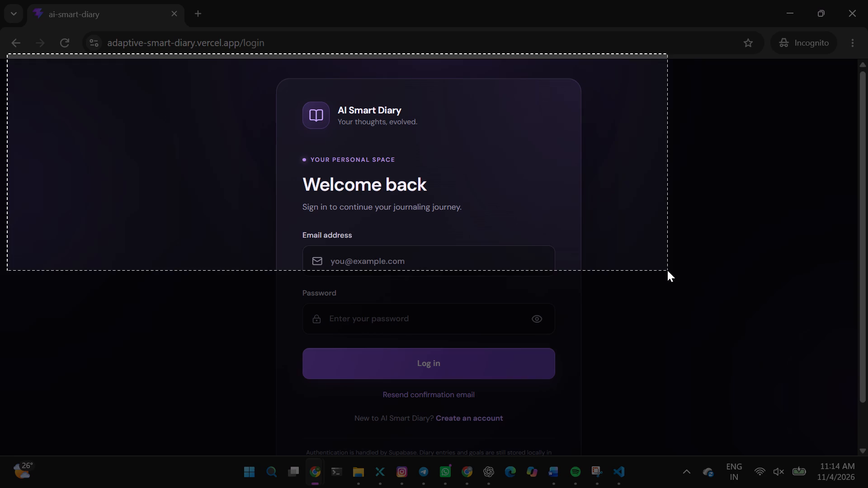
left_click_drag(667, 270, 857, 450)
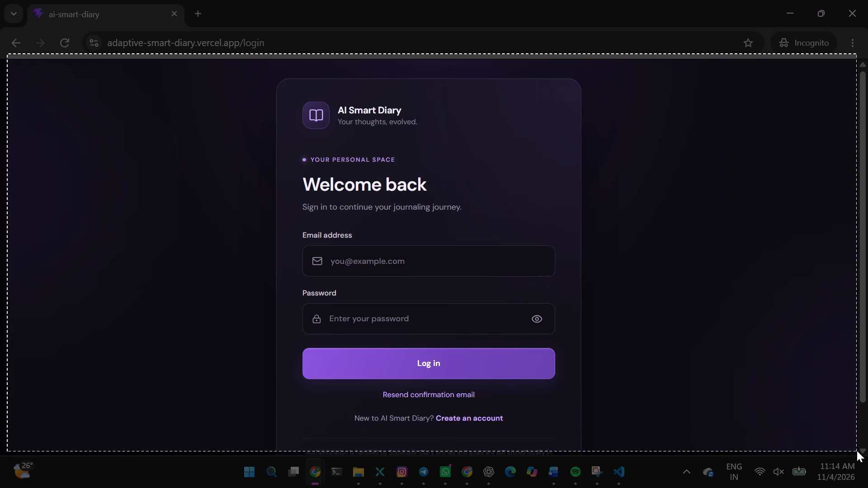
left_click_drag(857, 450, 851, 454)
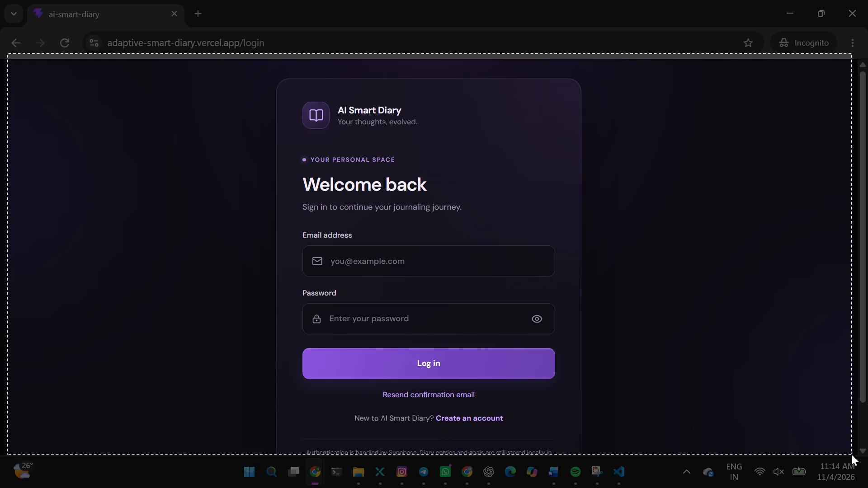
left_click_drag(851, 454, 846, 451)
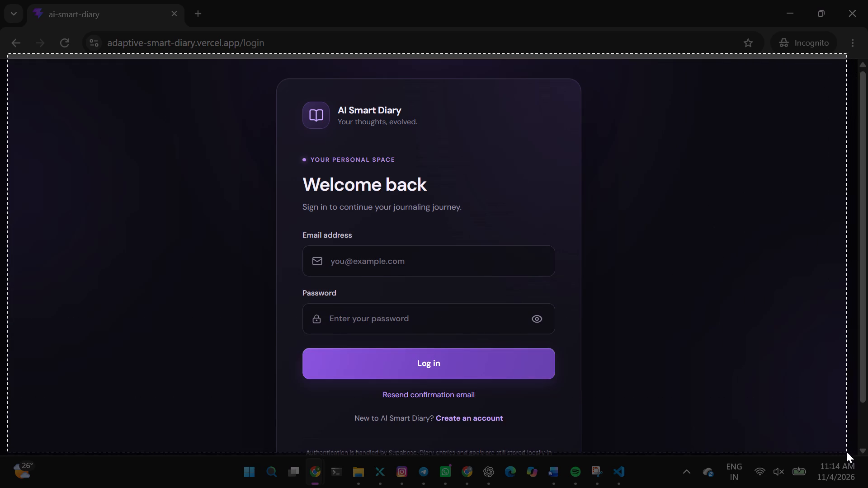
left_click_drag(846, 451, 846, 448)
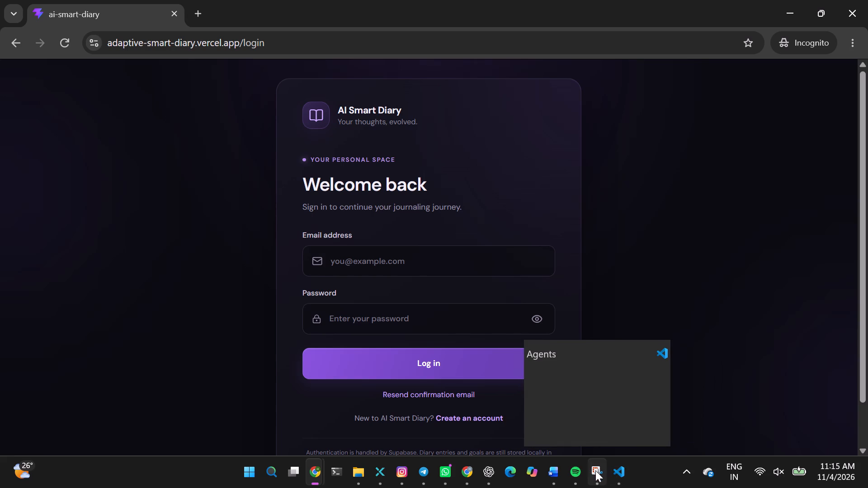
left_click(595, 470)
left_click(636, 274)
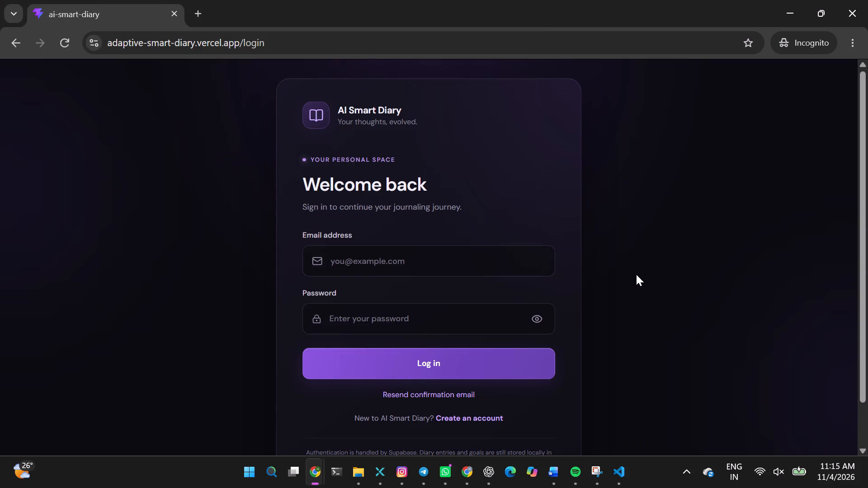
Snip the full login page area below the incognito window's address bar and copy the capture from Snipping Tool.
key("Print")
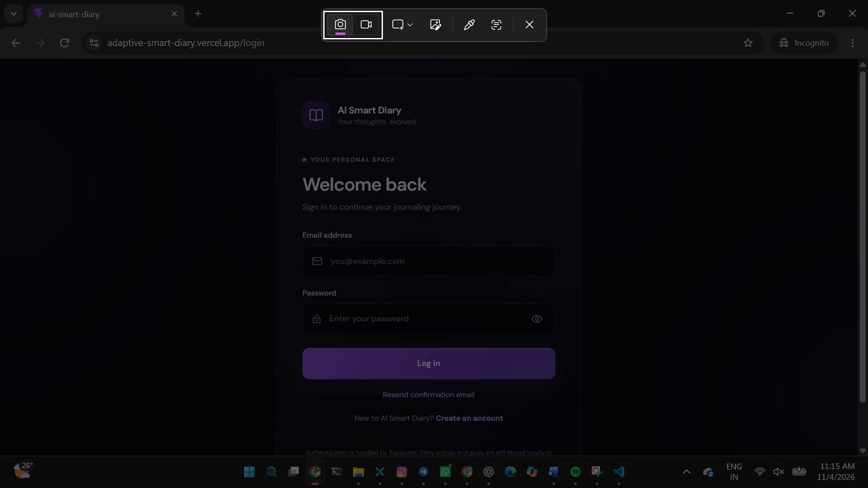
left_click_drag(8, 61, 803, 441)
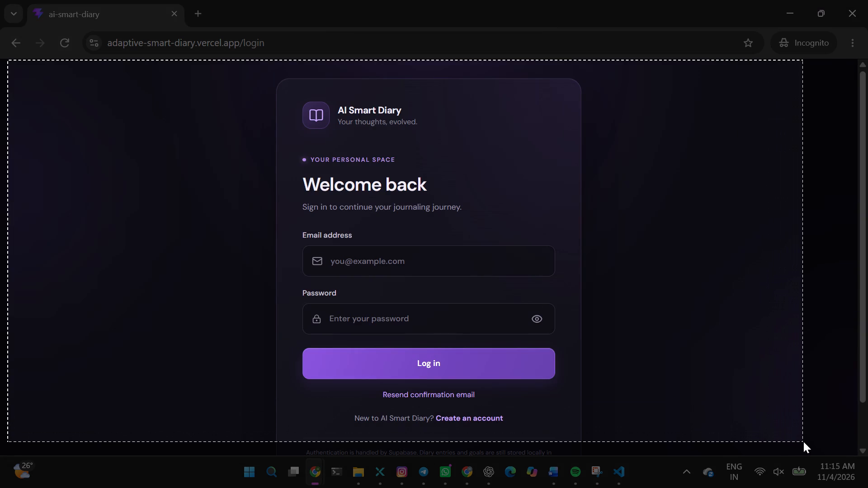
left_click_drag(803, 441, 845, 455)
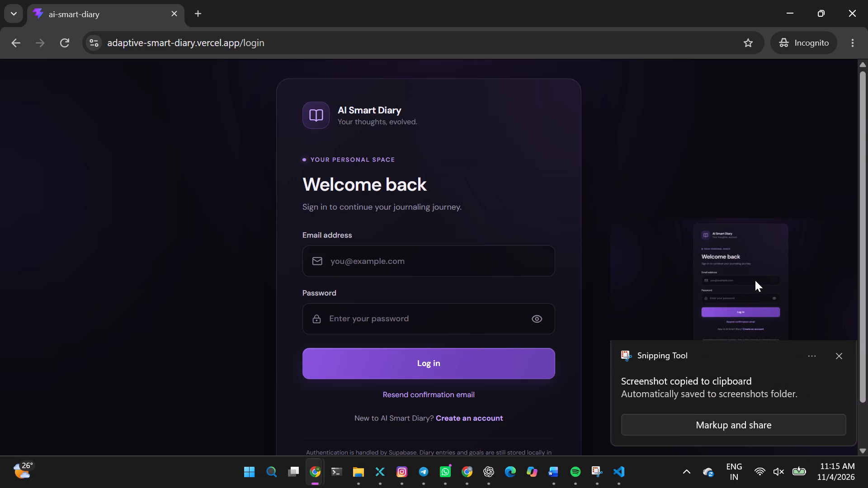
left_click(755, 281)
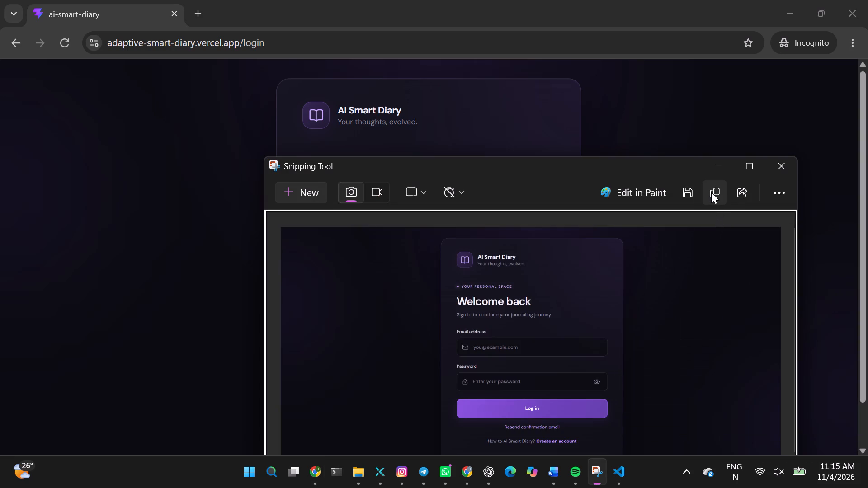
left_click(711, 192)
left_click(711, 164)
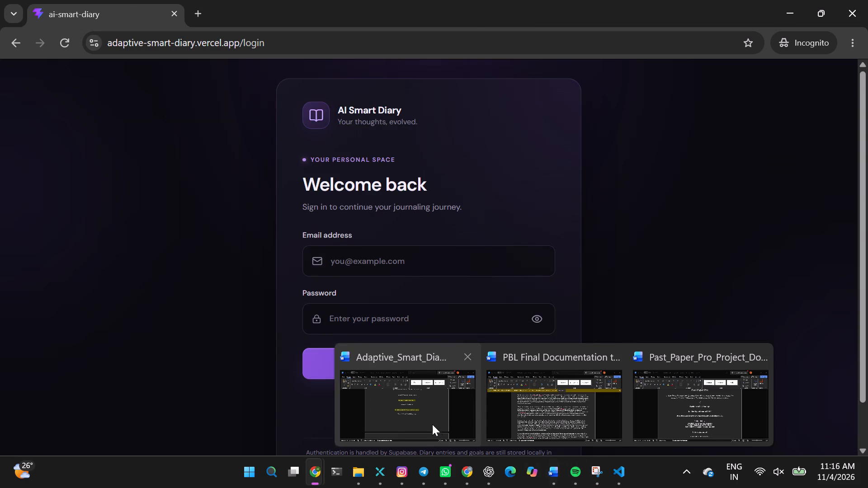
Paste the full login page capture into the Word report above the Figure 4 caption and shrink it to fit beneath Figure 3.
left_click(431, 423)
scroll(497, 238, "up", 1)
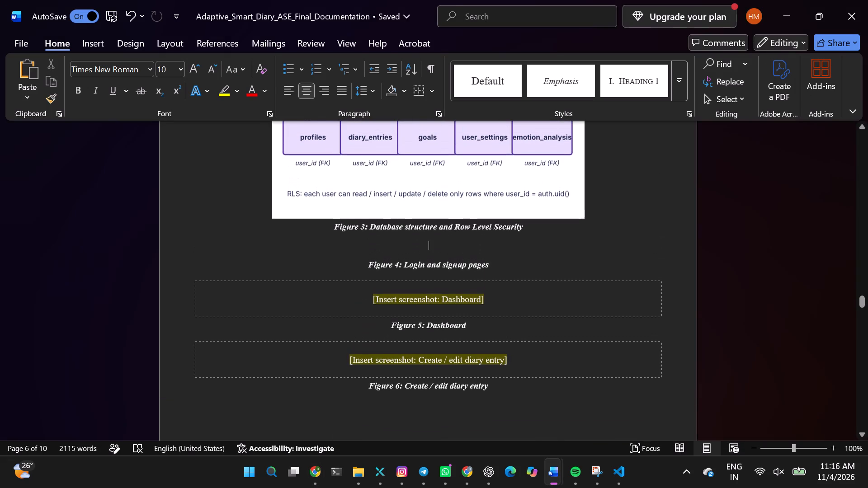
left_click(456, 246)
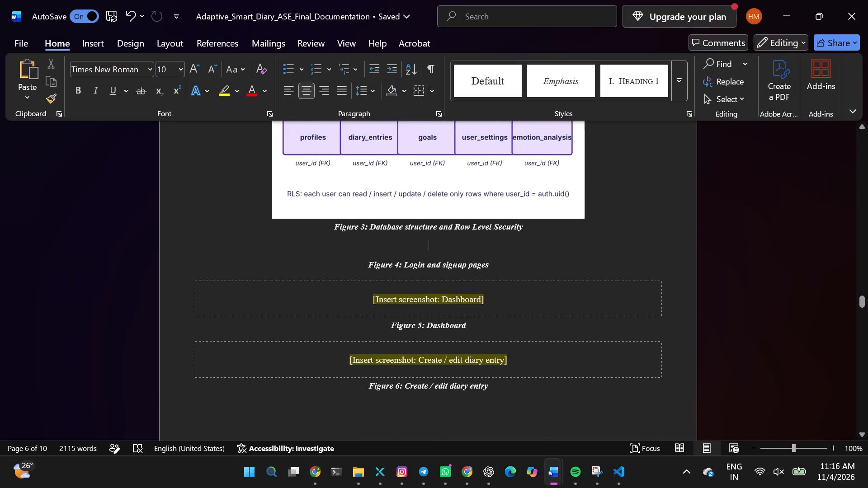
key("ctrl+v")
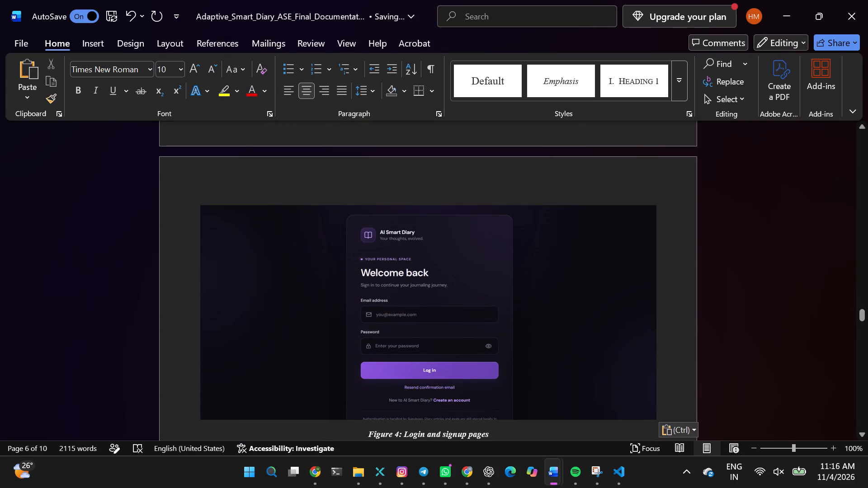
left_click(592, 363)
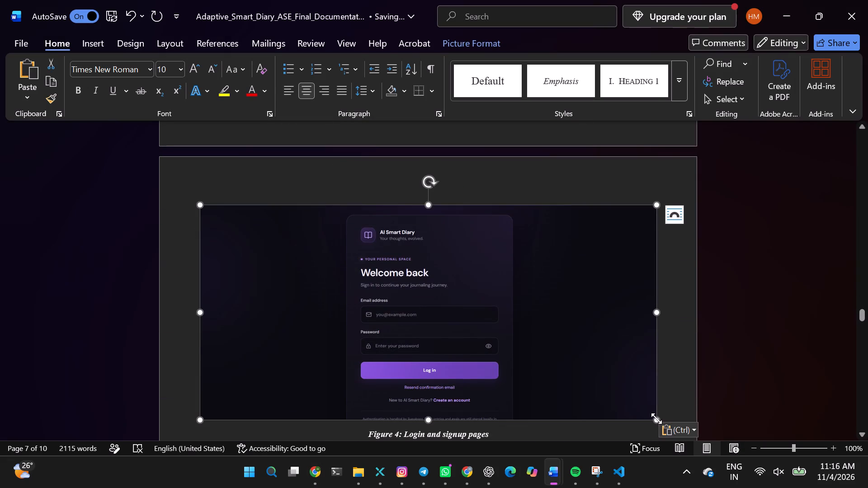
left_click_drag(656, 418, 589, 371)
Insert a blank line before the "Figure 4: Login and signup pages" caption.
scroll(589, 371, "down", 1)
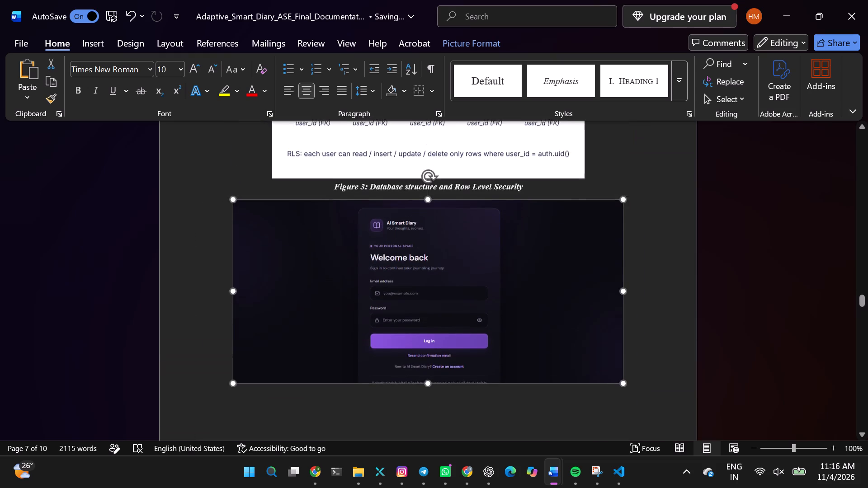
scroll(589, 371, "down", 2)
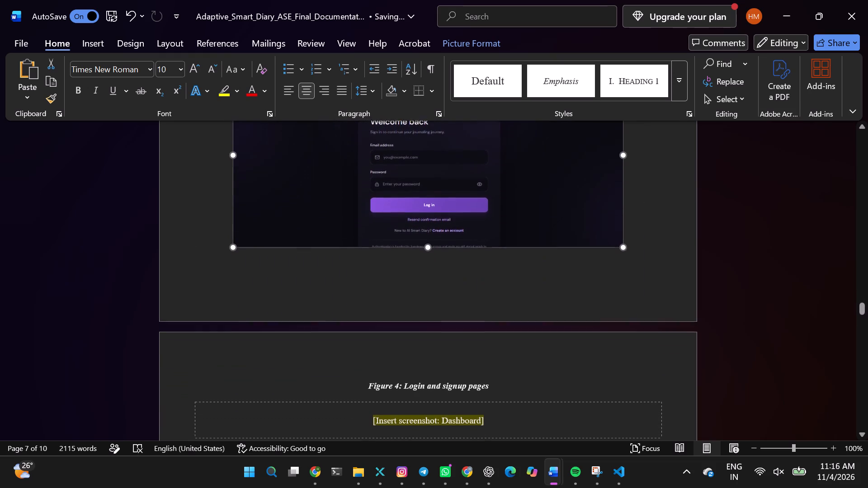
scroll(589, 371, "down", 1)
left_click(367, 363)
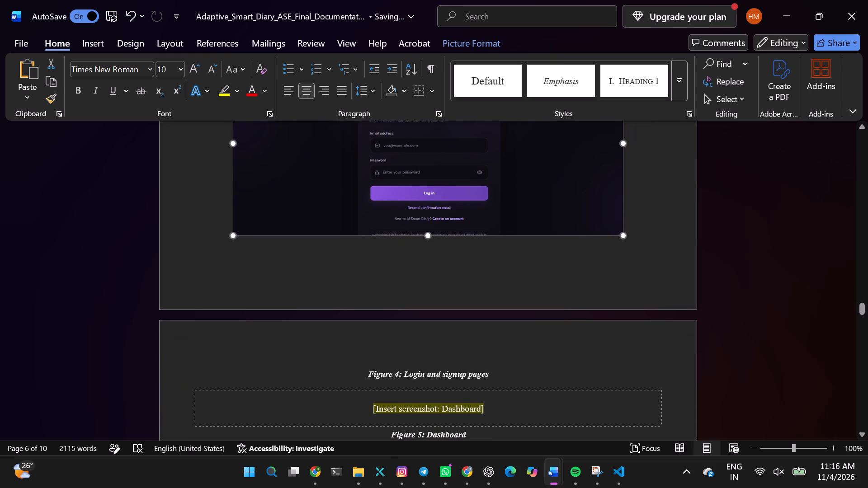
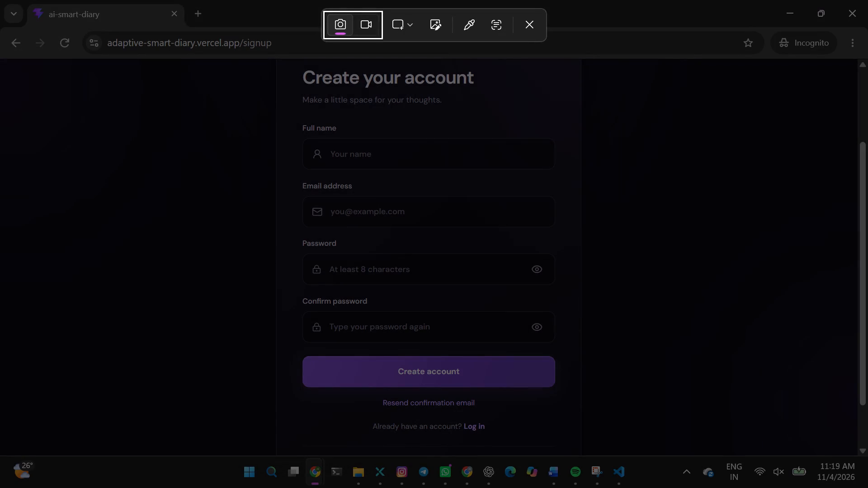
Snip the full-width "Create your account" signup page area in the incognito window and copy the capture from Snipping Tool.
left_click_drag(0, 58, 867, 432)
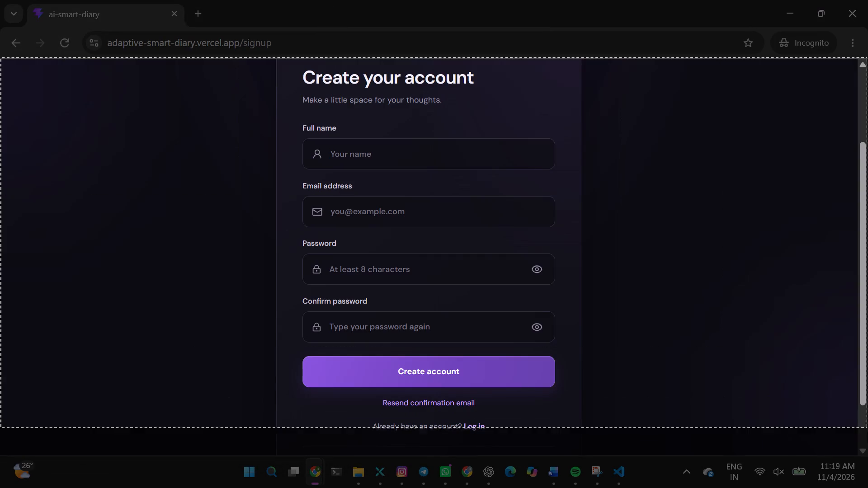
left_click_drag(867, 432, 853, 443)
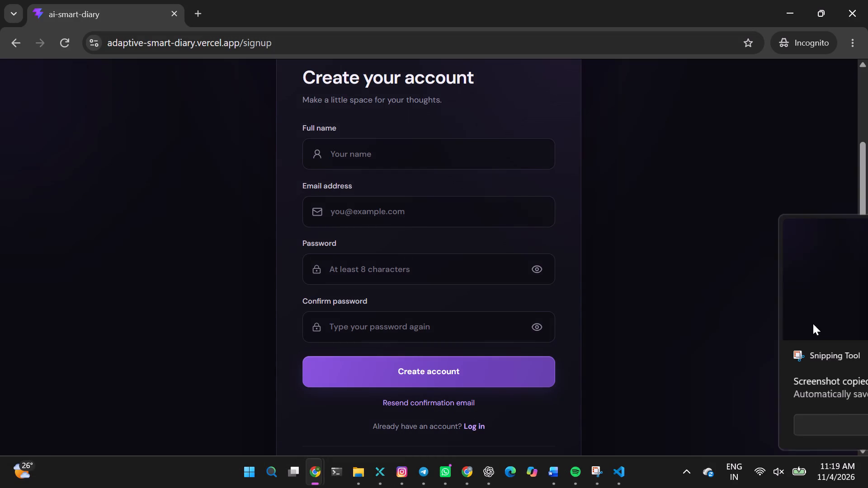
left_click(773, 284)
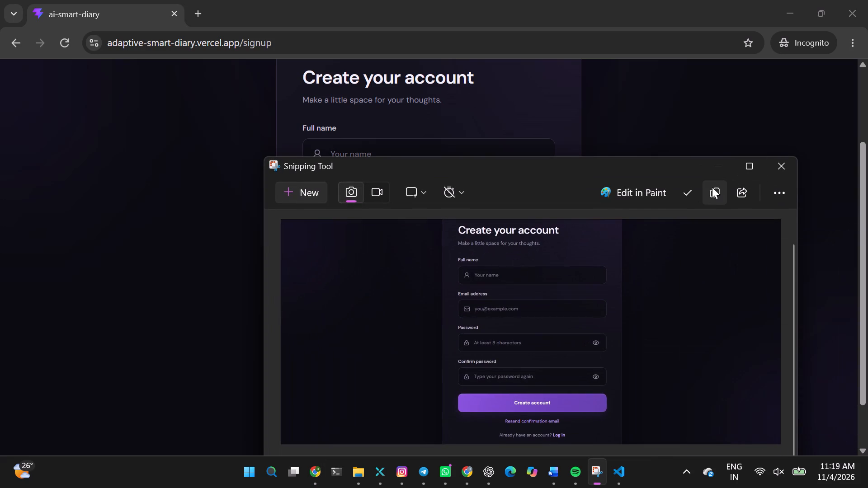
left_click(705, 191)
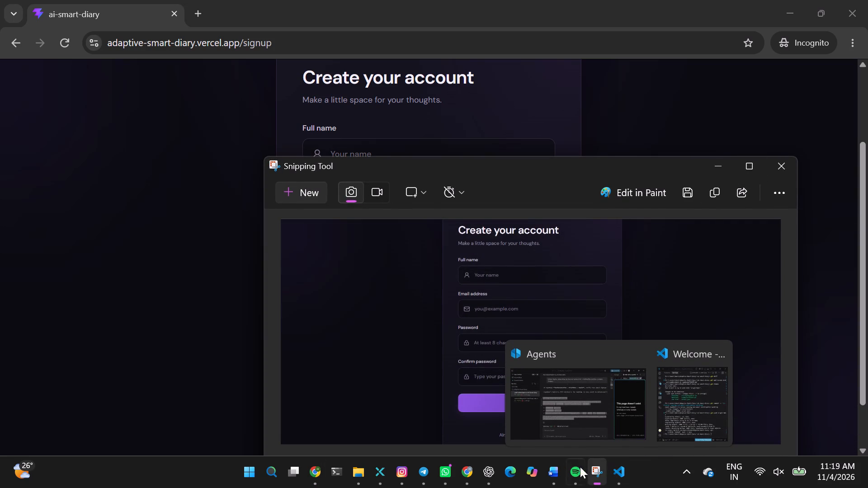
Switch to the Word report, paste the signup capture above the Figure 4 caption, and shrink it proportionally to about four-fifths of its pasted width.
left_click(448, 398)
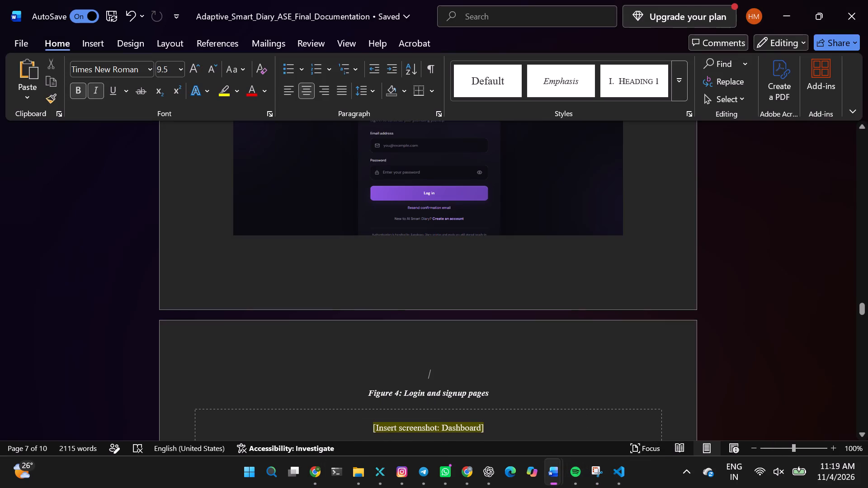
key("ctrl+v")
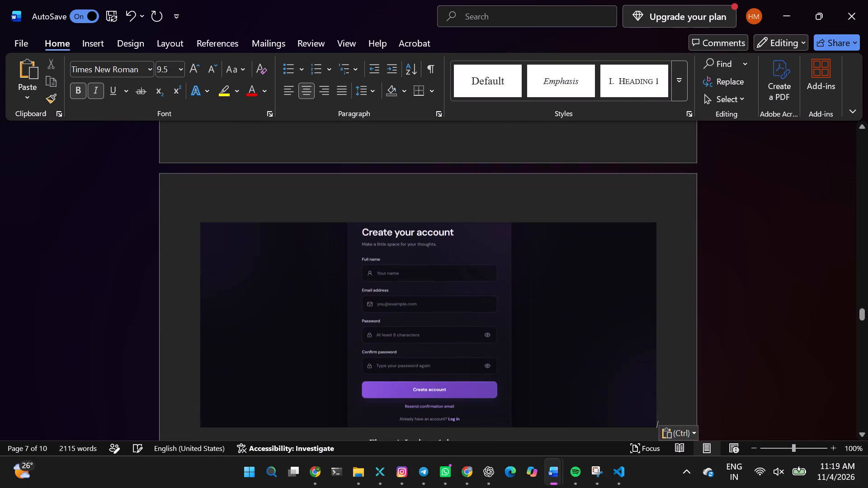
left_click(633, 407)
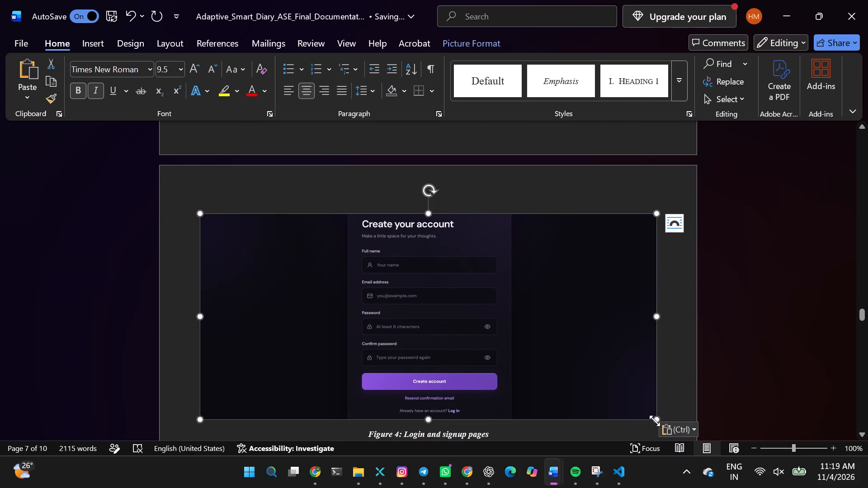
left_click_drag(652, 415, 633, 400)
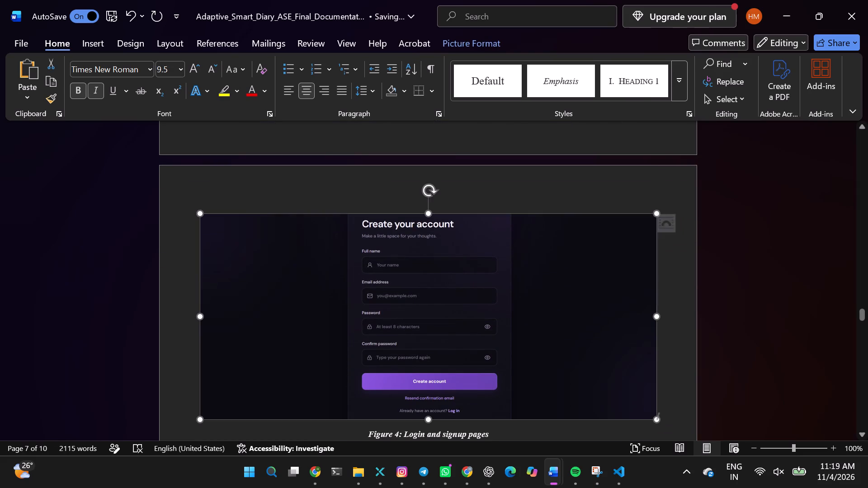
left_click(633, 400)
left_click_drag(657, 419, 623, 391)
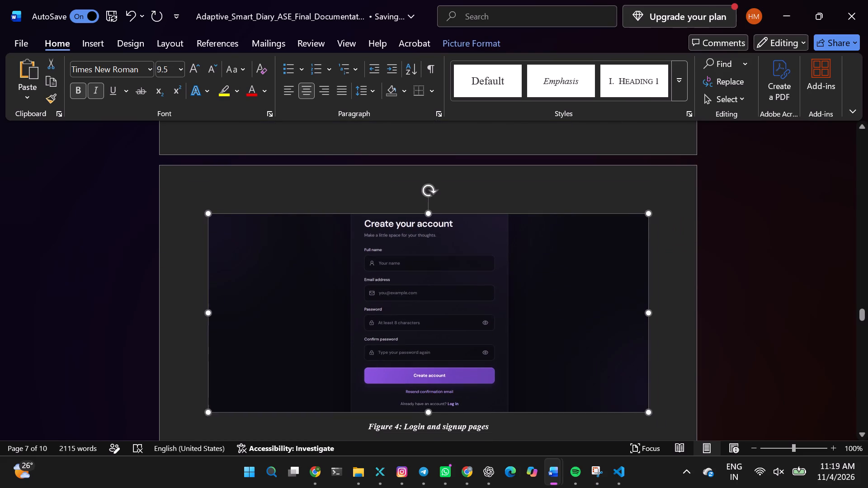
left_click_drag(623, 391, 561, 325)
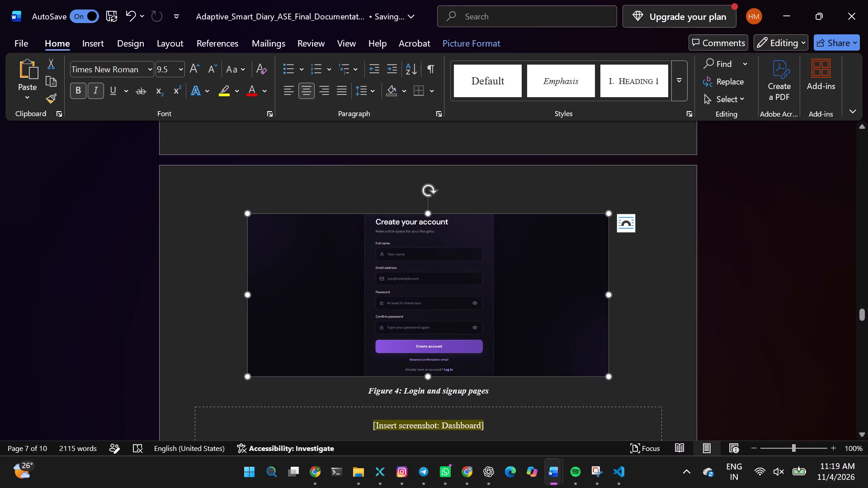
Shrink the login page screenshot beneath Figure 3 proportionally to roughly match the signup screenshot's width.
scroll(649, 311, "up", 1)
left_click(580, 216)
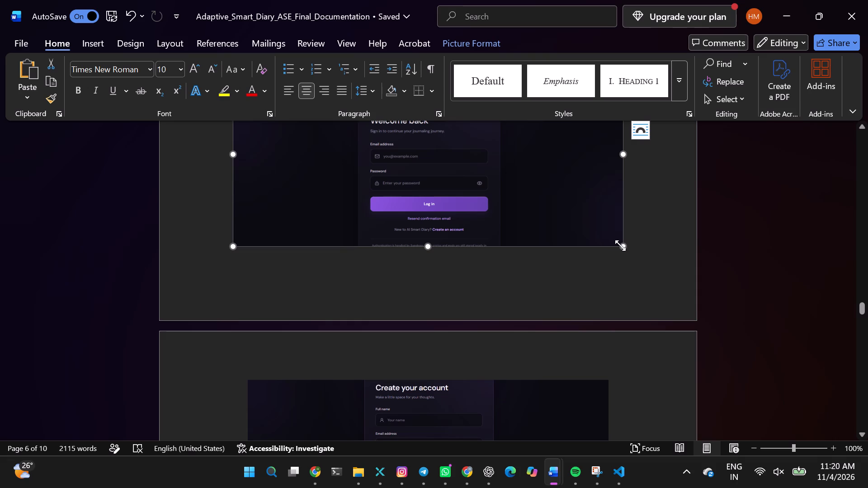
left_click_drag(620, 245, 598, 230)
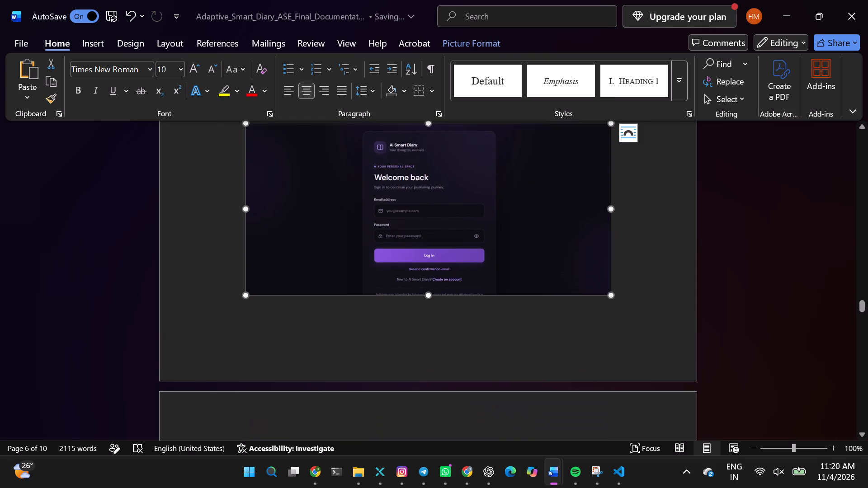
Review the layout from Figure 3 through the login and signup screenshots to the remaining screenshot placeholders.
scroll(675, 274, "left", 2)
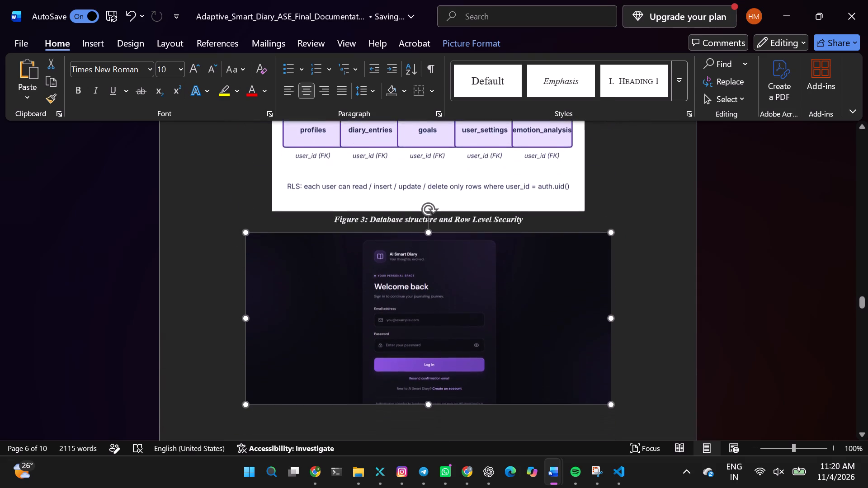
scroll(675, 274, "left", 1)
scroll(675, 274, "down", 1)
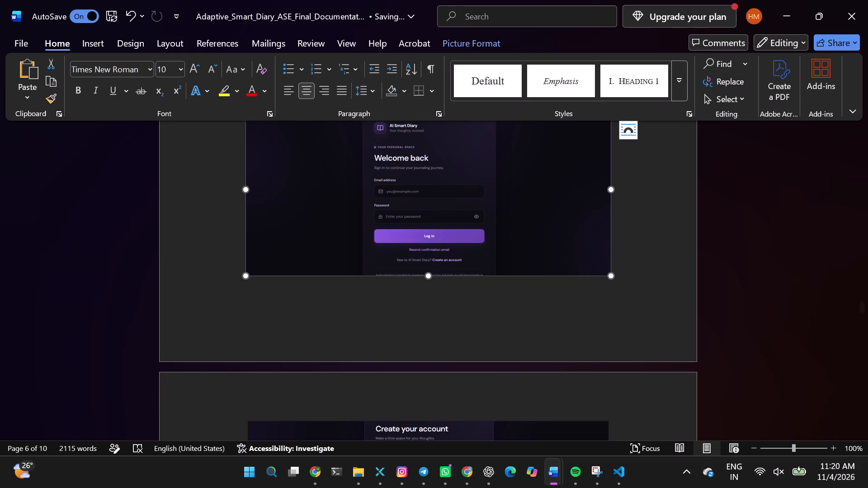
scroll(675, 274, "down", 4)
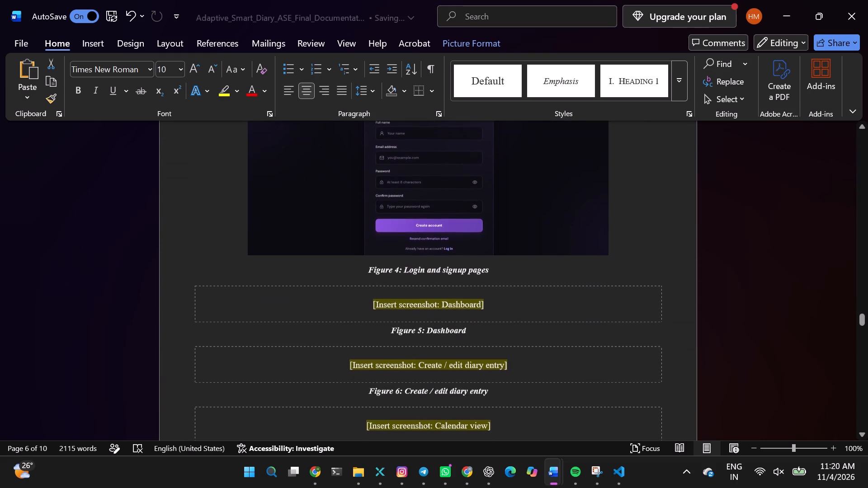
scroll(675, 274, "down", 1)
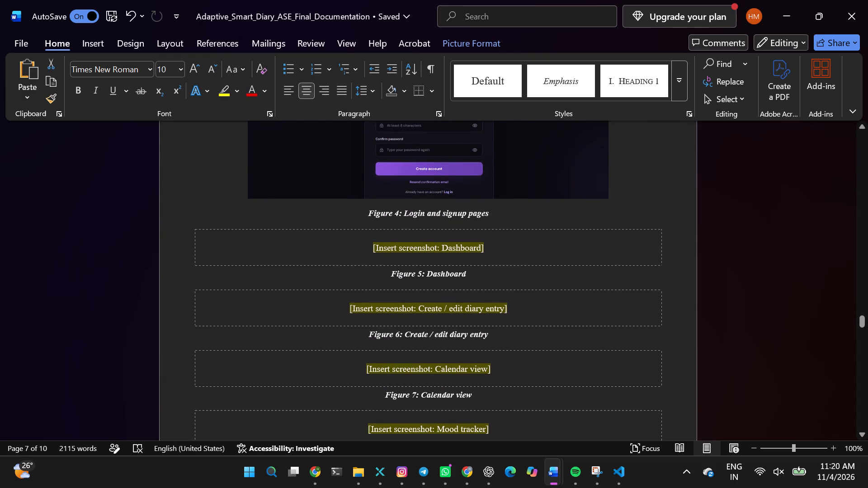
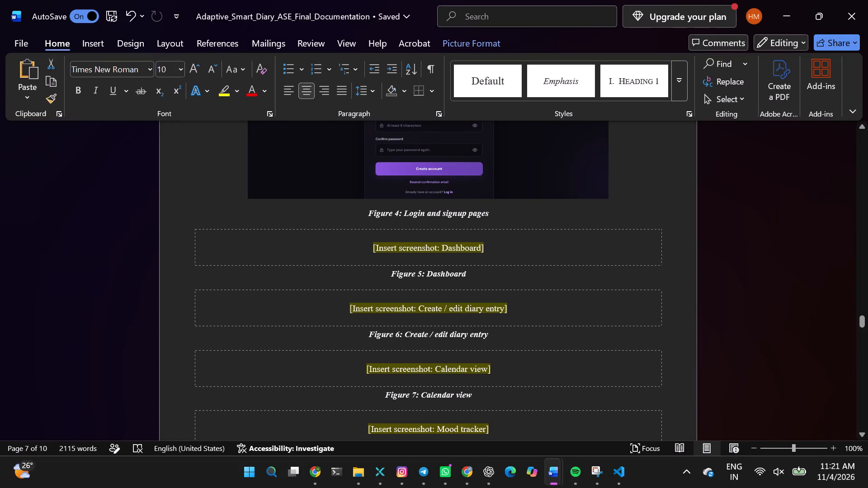
Delete the boxed Dashboard screenshot placeholder beneath the Figure 4 caption and insert an empty line above the Figure 5 caption.
left_click(496, 256)
left_click_drag(496, 256, 374, 235)
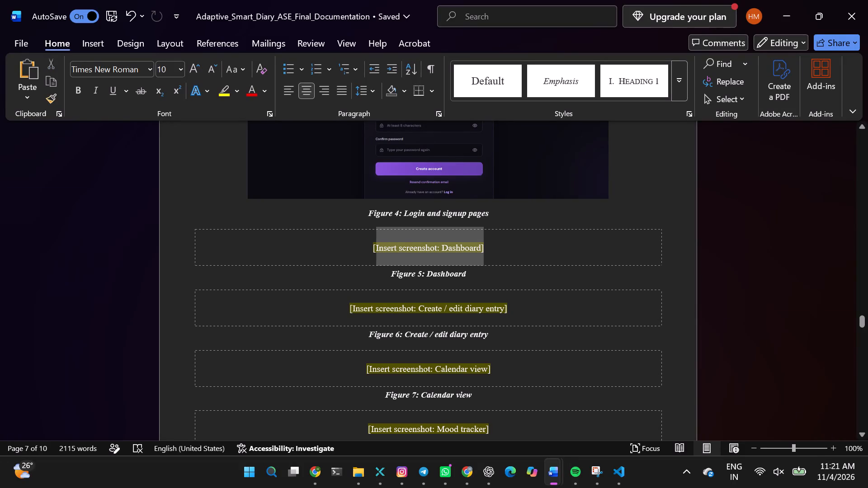
left_click_drag(374, 235, 364, 237)
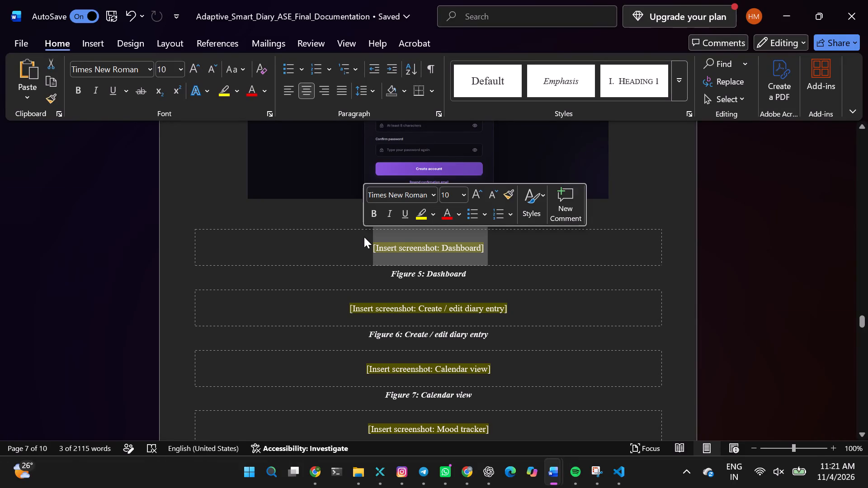
key("BackSpace")
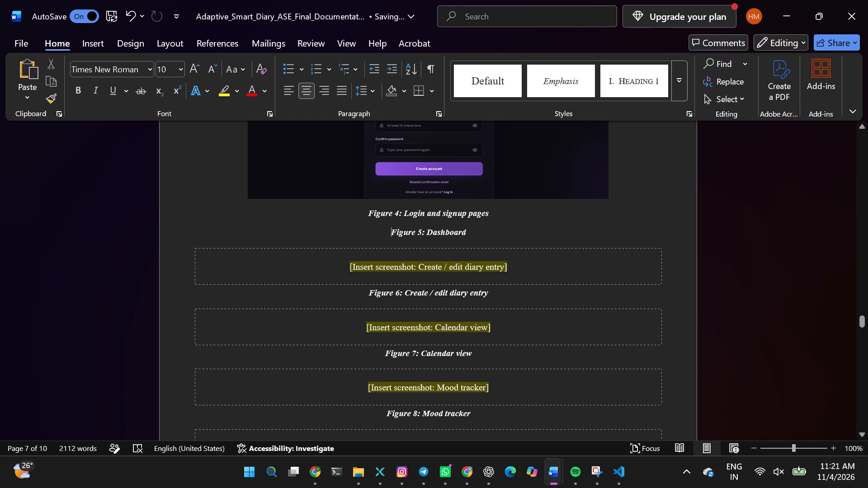
key("Return")
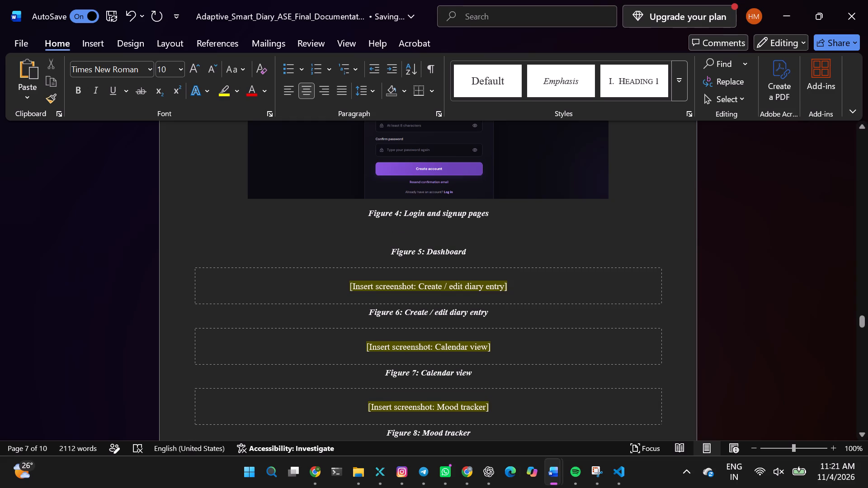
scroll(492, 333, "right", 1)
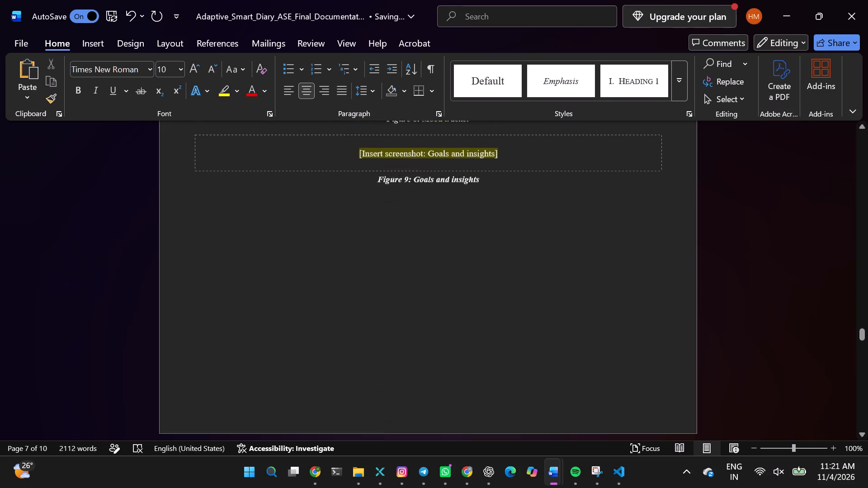
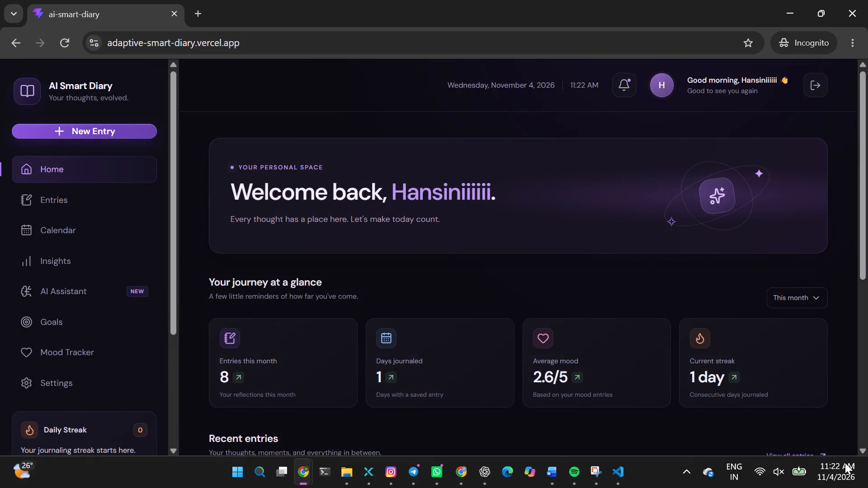
Copy the captured dashboard screenshot from Snipping Tool and paste it on the empty line above the Figure 5 caption in the Word report.
left_click(788, 274)
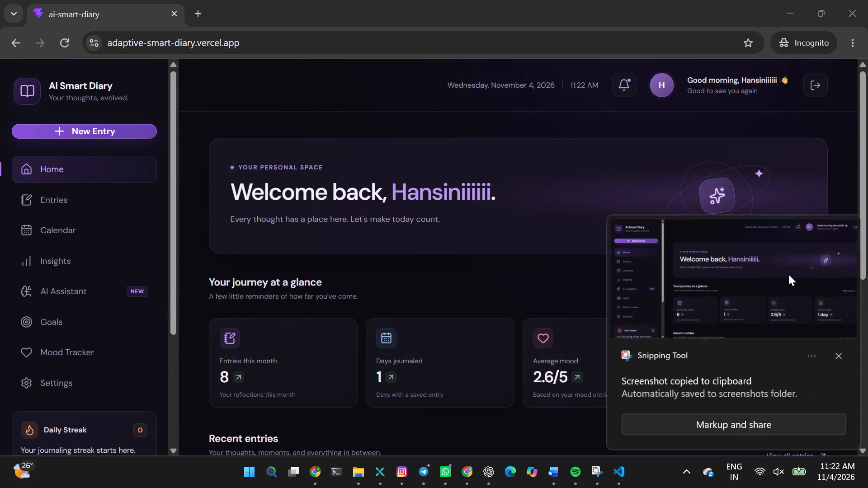
left_click(712, 201)
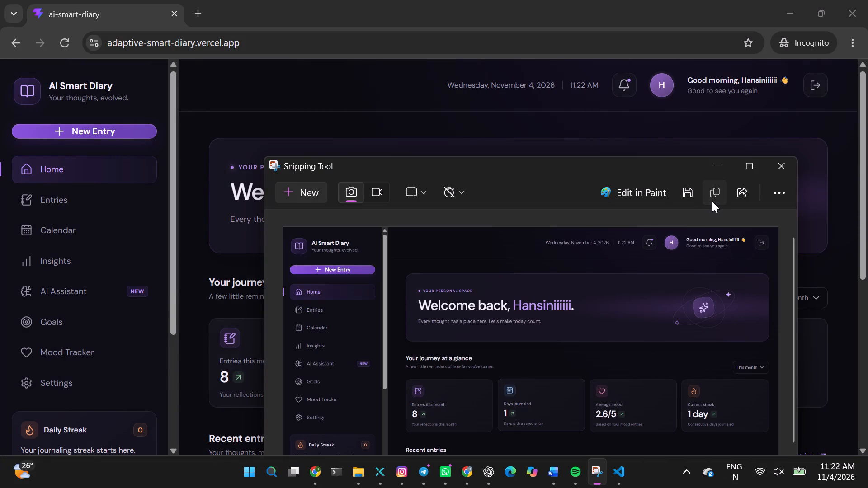
left_click(717, 171)
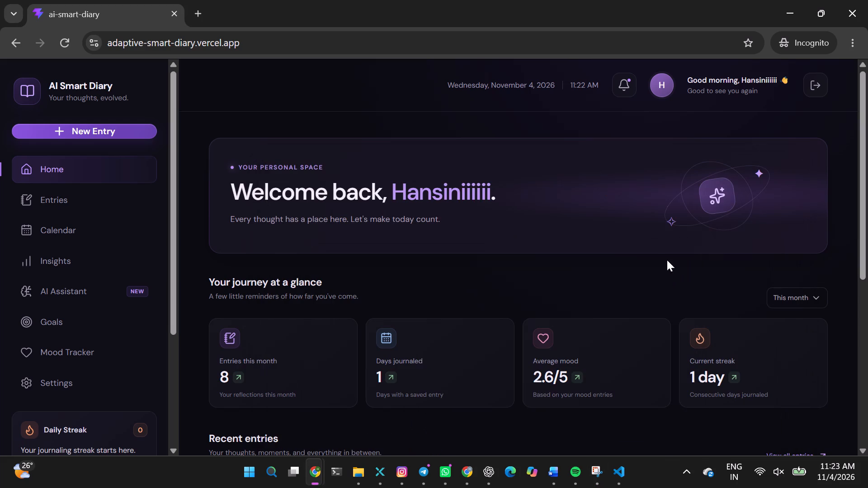
left_click(553, 477)
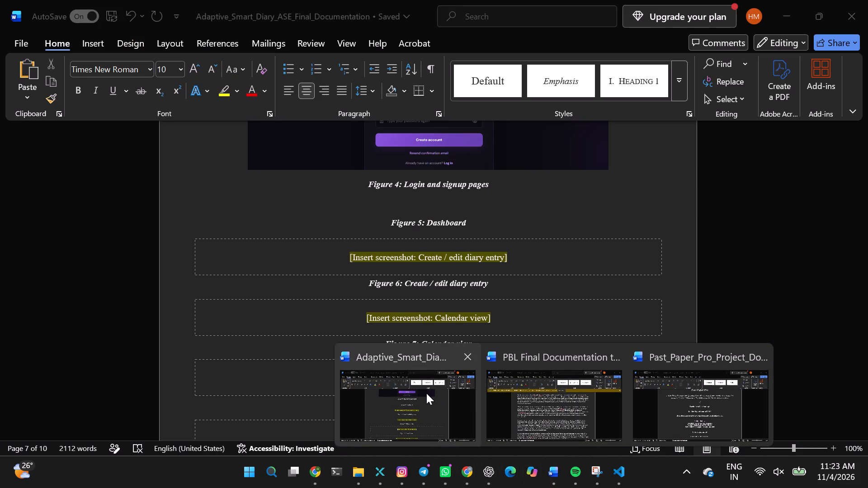
left_click(426, 393)
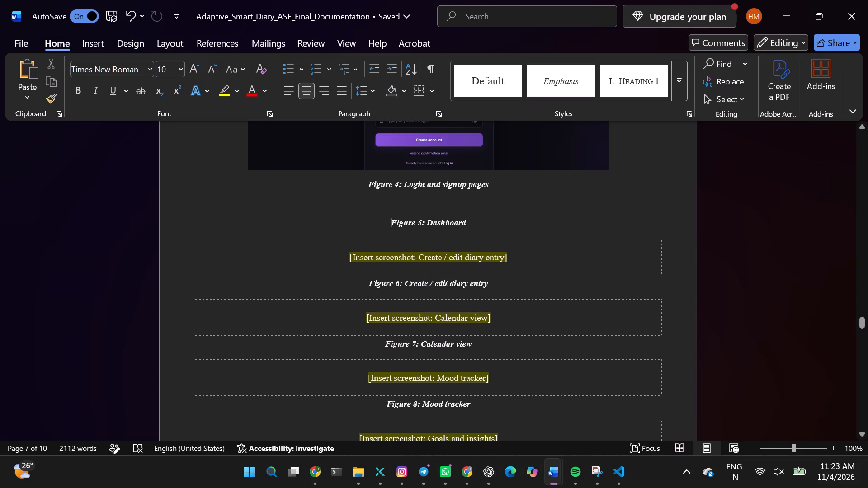
left_click(444, 211)
key("ctrl+v")
Shrink the pasted dashboard picture proportionally to about the width of the signup page picture above the Figure 4 caption.
scroll(645, 312, "down", 1)
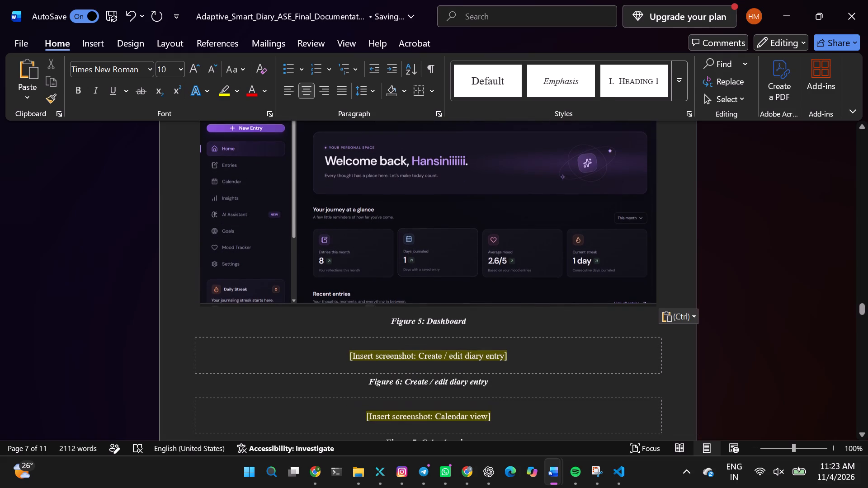
left_click_drag(623, 283, 652, 300)
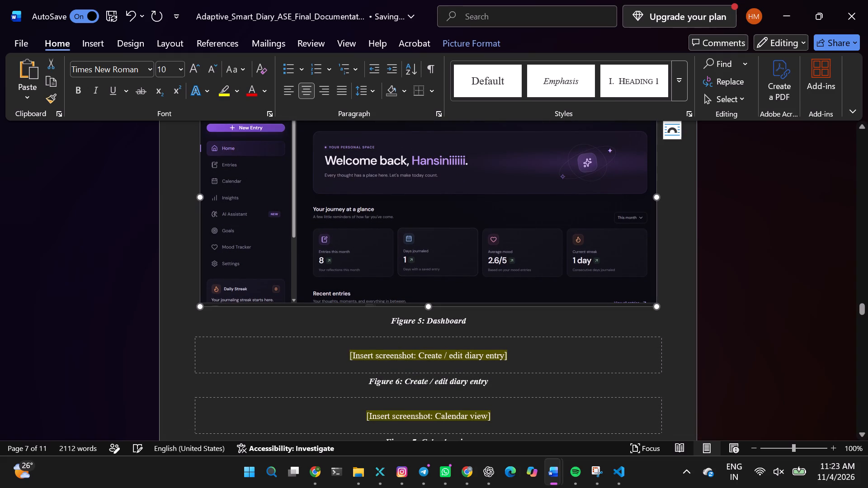
left_click_drag(657, 303, 613, 256)
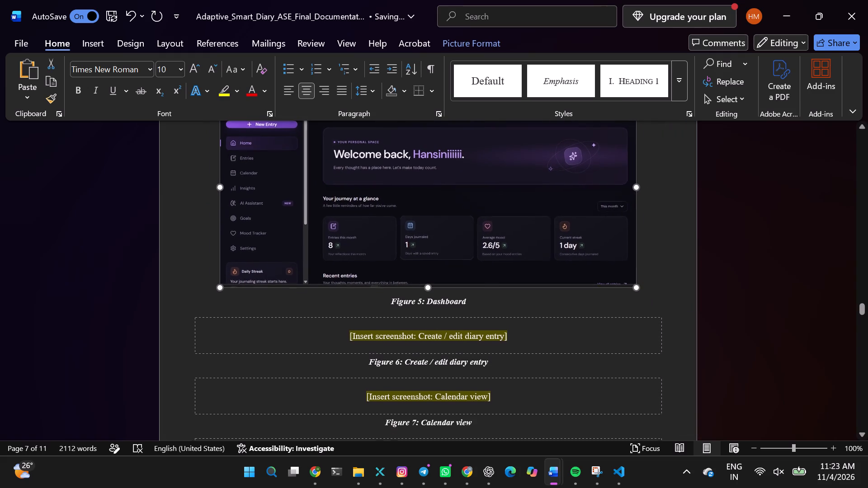
left_click_drag(613, 256, 592, 222)
scroll(659, 232, "up", 1)
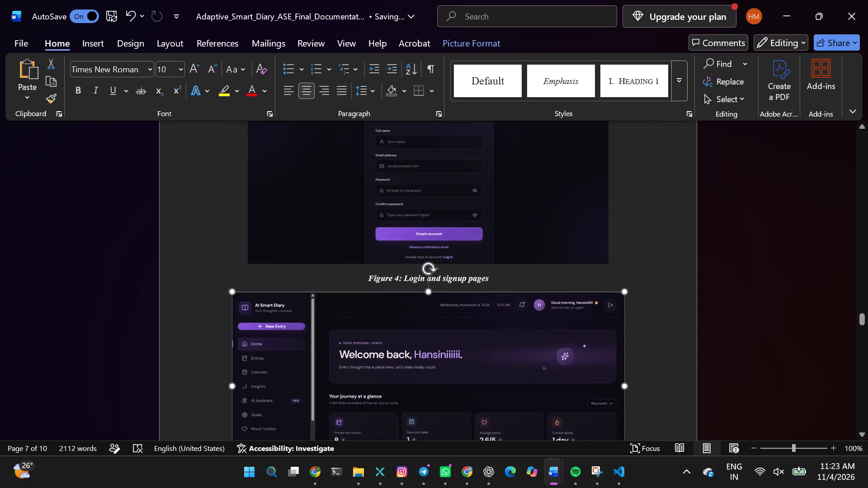
scroll(659, 232, "up", 1)
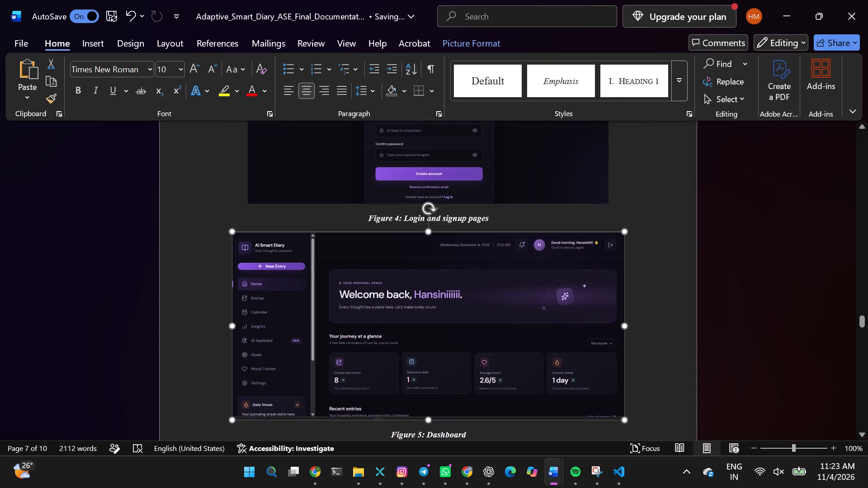
left_click_drag(625, 230, 605, 242)
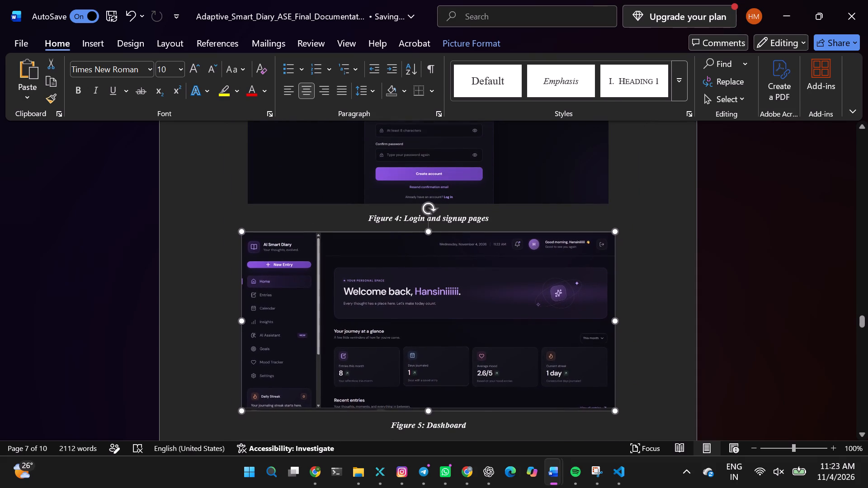
left_click_drag(605, 242, 588, 240)
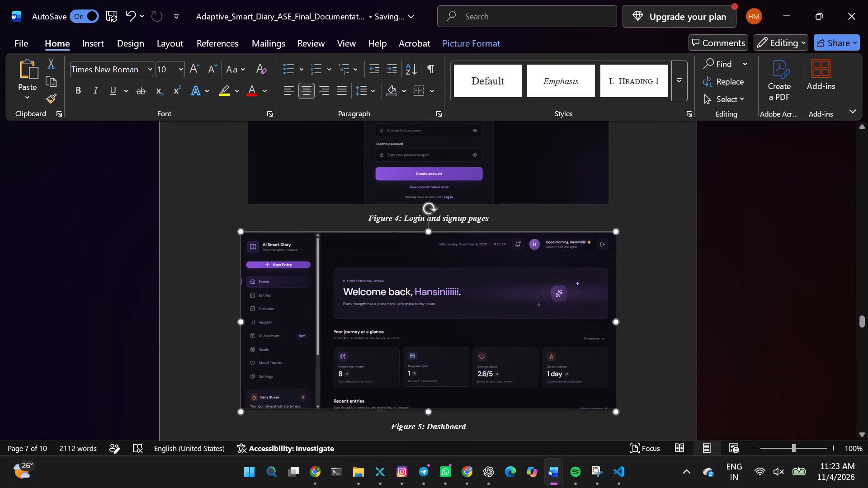
left_click_drag(588, 240, 588, 240)
left_click(664, 278)
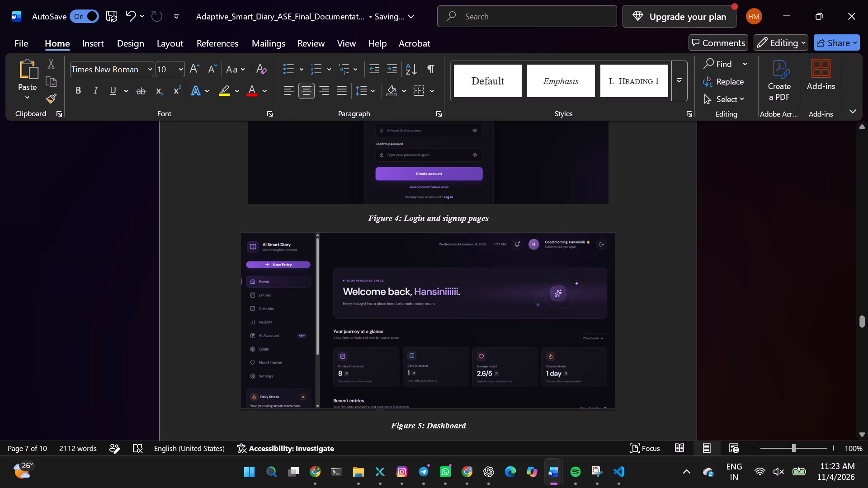
Close the empty New Tab browser window and switch to the Chrome window showing the AI Smart Diary app.
scroll(664, 278, "down", 4)
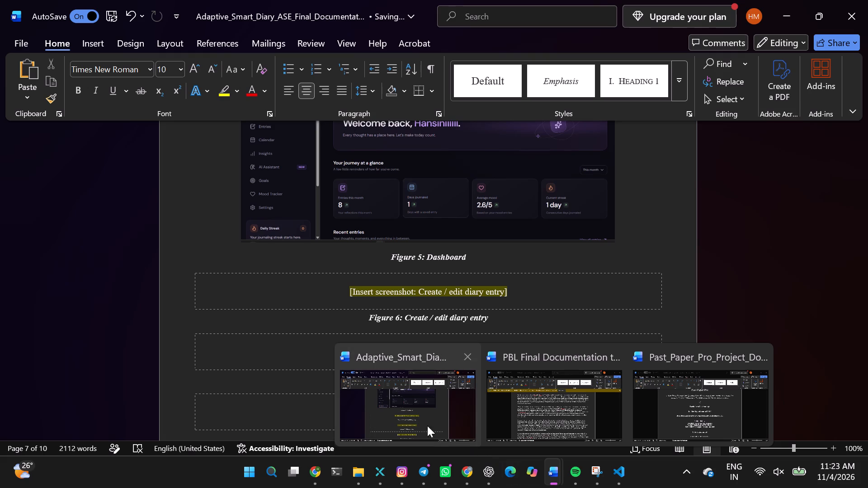
left_click(419, 413)
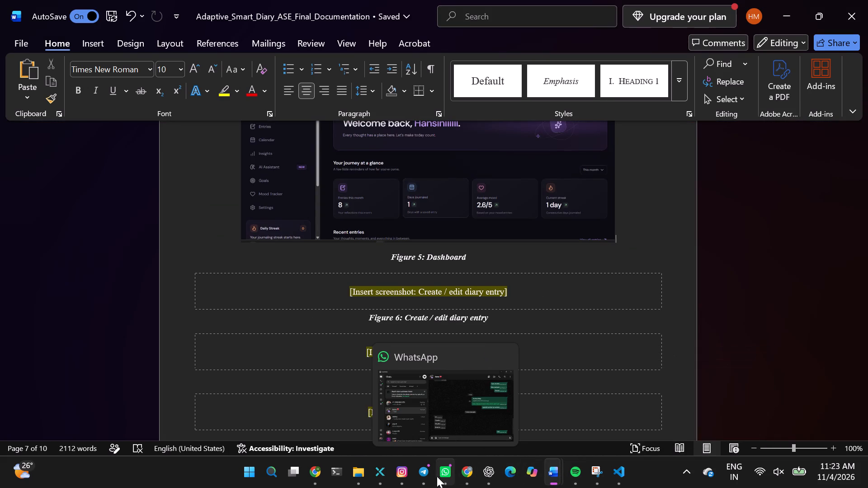
left_click(315, 479)
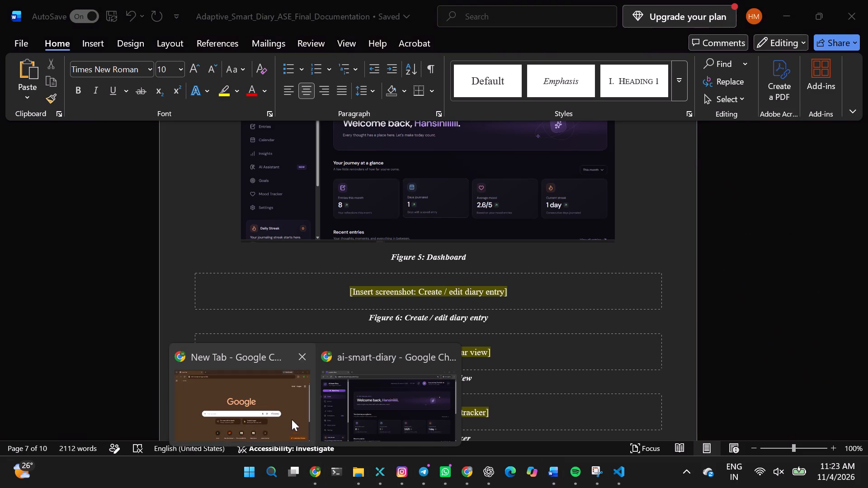
left_click(298, 364)
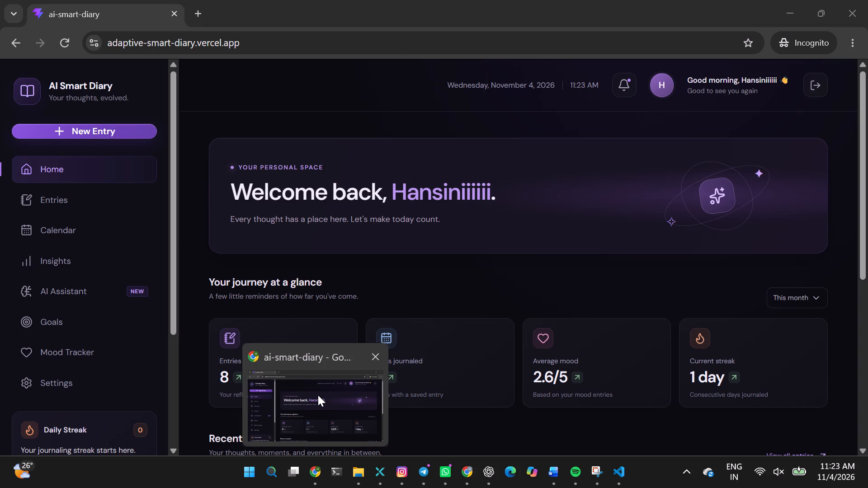
left_click(318, 395)
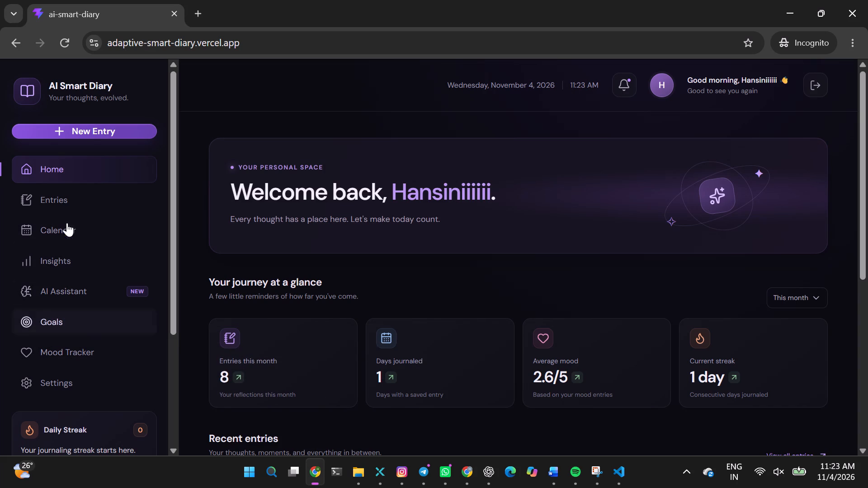
Capture a screenshot of the Entries page content, from the Entries heading down to the entry cards, without the navigation sidebar.
left_click(51, 199)
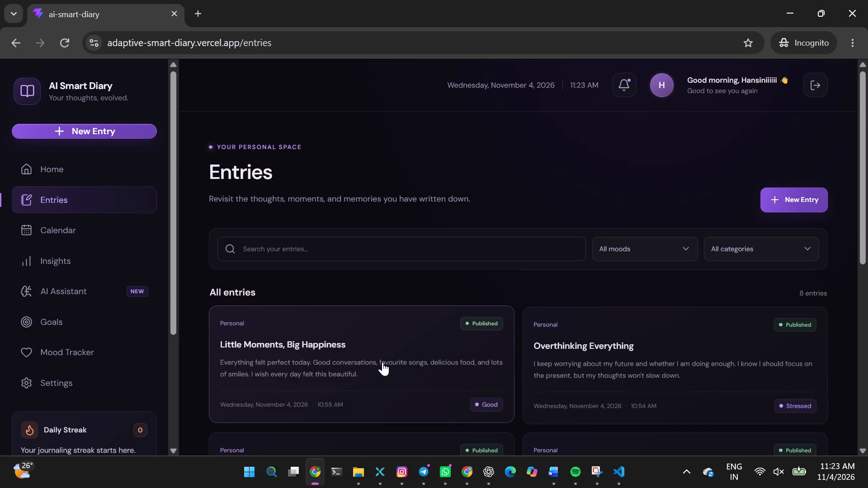
scroll(382, 362, "down", 1)
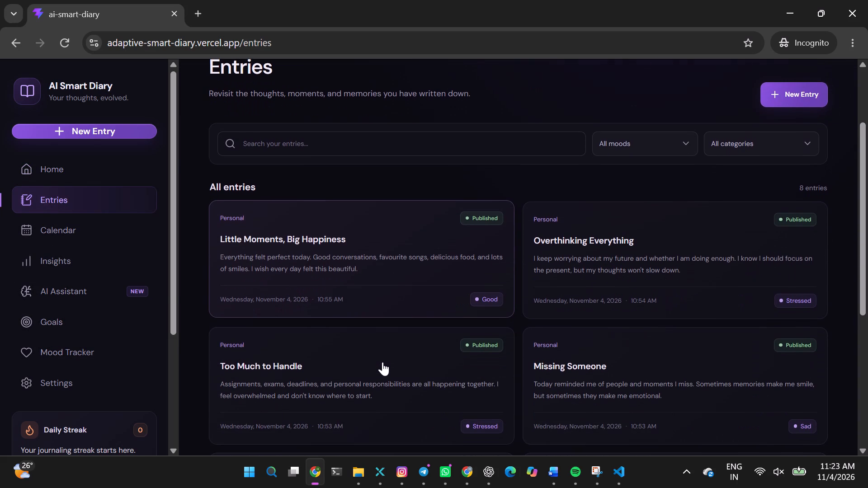
scroll(382, 362, "down", 1)
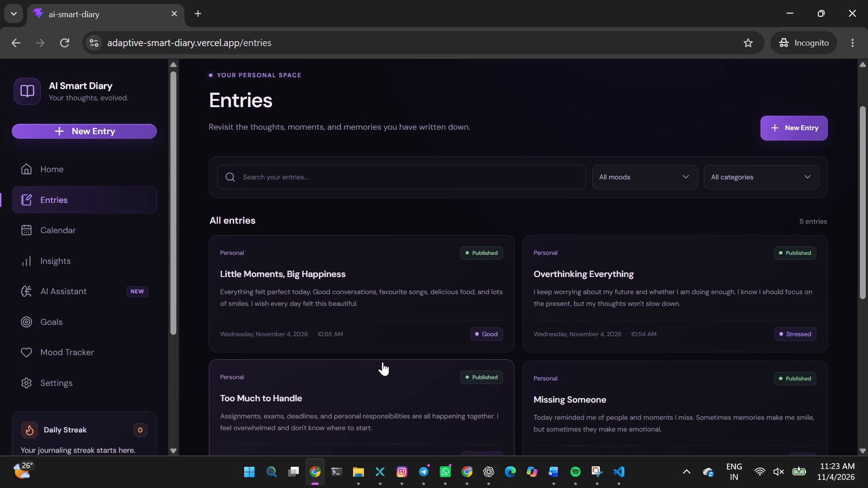
scroll(382, 362, "up", 1)
key("Print")
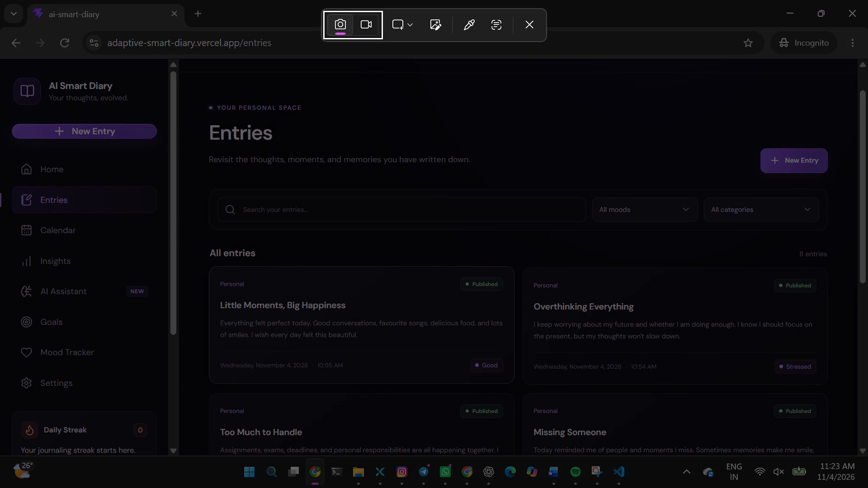
left_click_drag(189, 72, 850, 446)
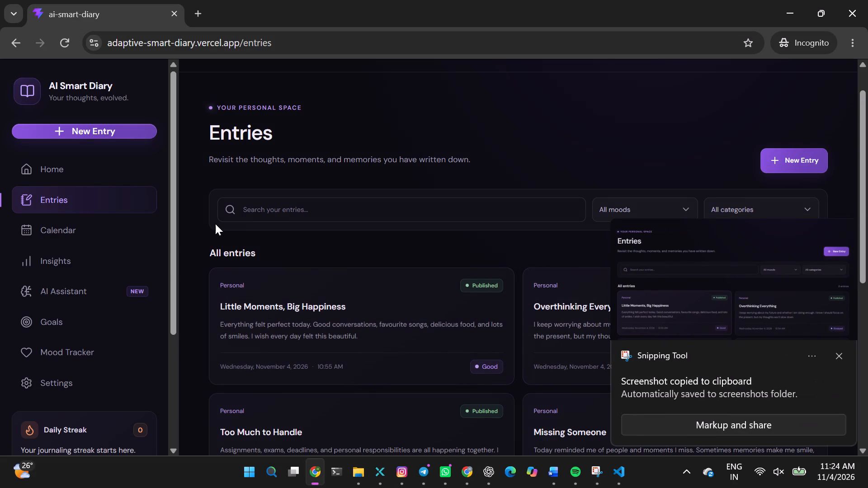
Open the diary app's Calendar page and copy the captured Entries screenshot from Snipping Tool.
left_click(90, 231)
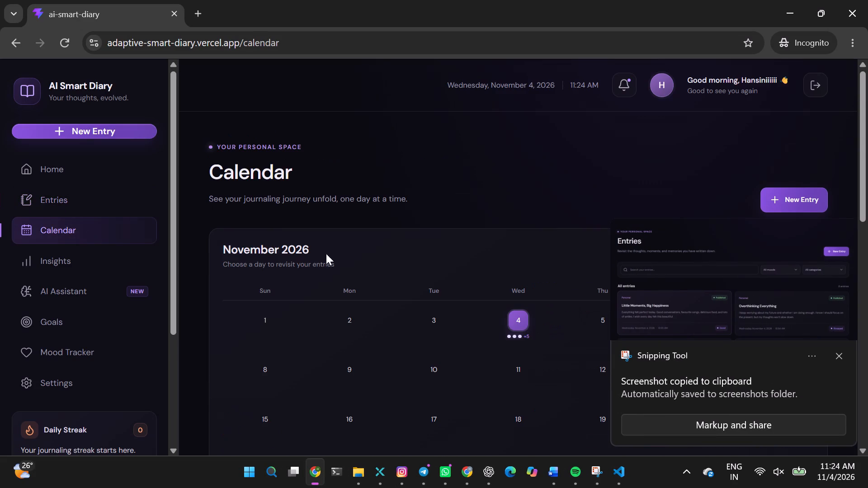
left_click(536, 189)
left_click(779, 294)
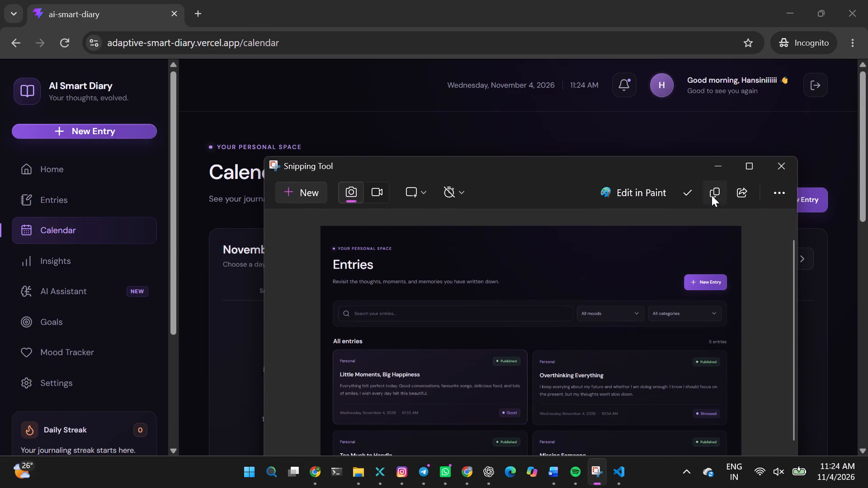
left_click(712, 195)
left_click(712, 178)
left_click(713, 169)
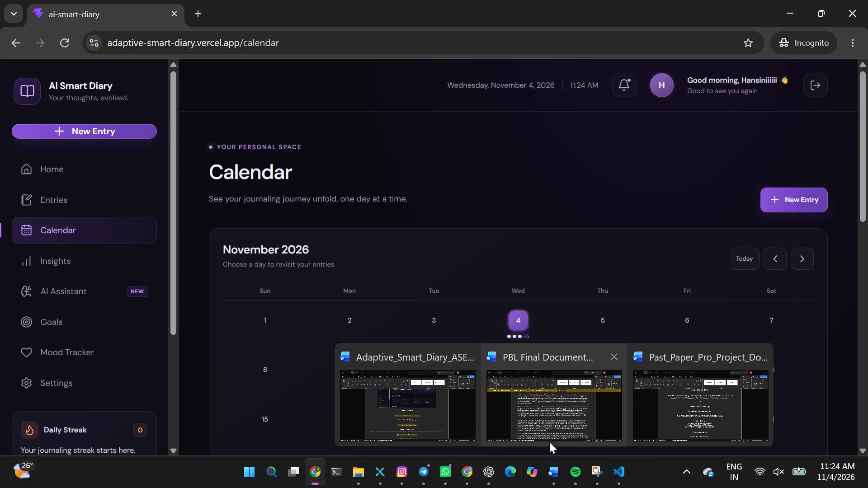
Delete the boxed Create / edit diary entry screenshot placeholder beneath the Figure 5 caption in the Word report.
left_click(386, 401)
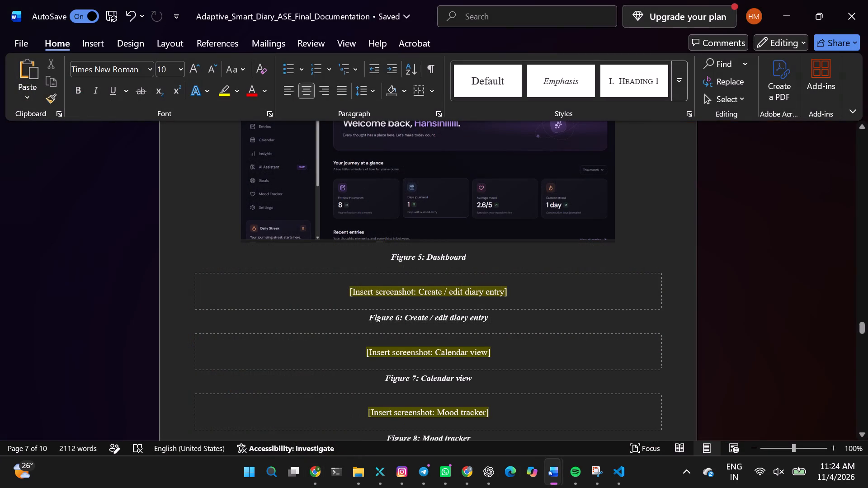
left_click_drag(520, 305, 351, 282)
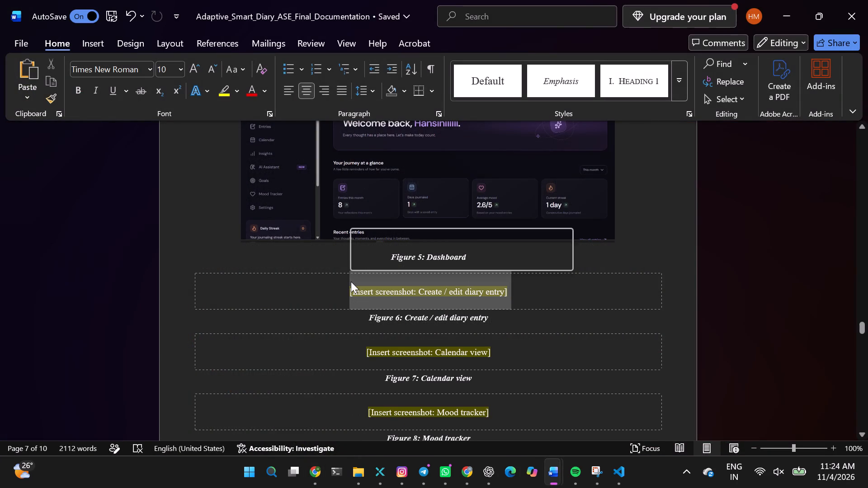
key("BackSpace")
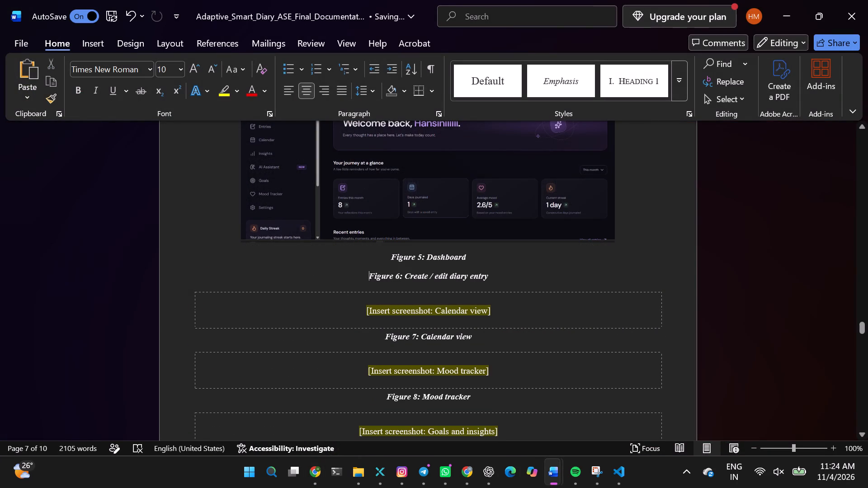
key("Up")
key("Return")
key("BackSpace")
Add an empty line above the Figure 6: Create / edit diary entry caption and paste the copied Entries screenshot there.
key("Down")
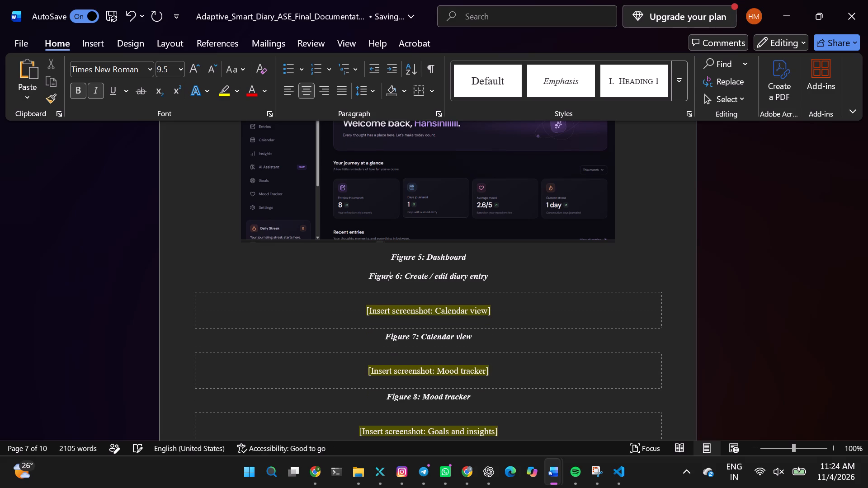
key("Right")
key("Left")
key("Left")
key("Left")
key("Left")
key("Left")
key("Left")
key("Return")
key("Up")
key("ctrl+v")
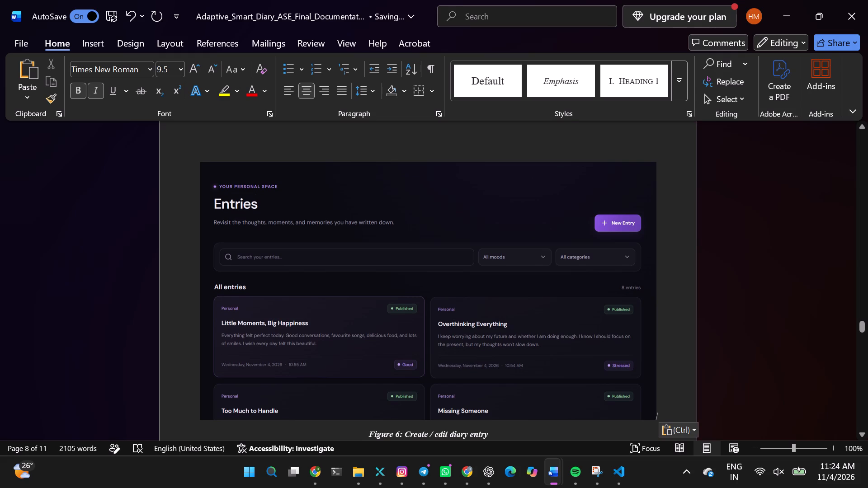
Shrink the pasted Entries picture proportionally so it fits beneath the Figure 5 caption on the same page.
left_click(589, 378)
left_click_drag(656, 416, 528, 323)
Switch to the diary app in Chrome and capture the Calendar page content, from its heading through the November 2026 grid, without the sidebar.
scroll(528, 323, "down", 1)
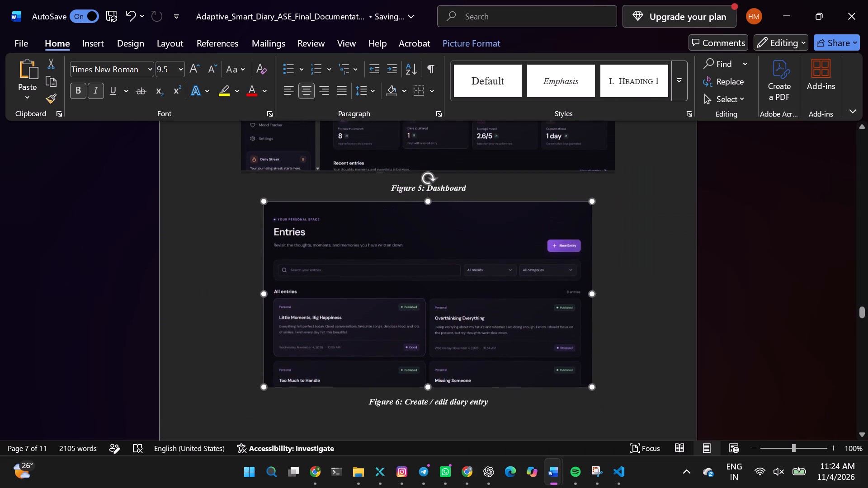
scroll(528, 323, "down", 2)
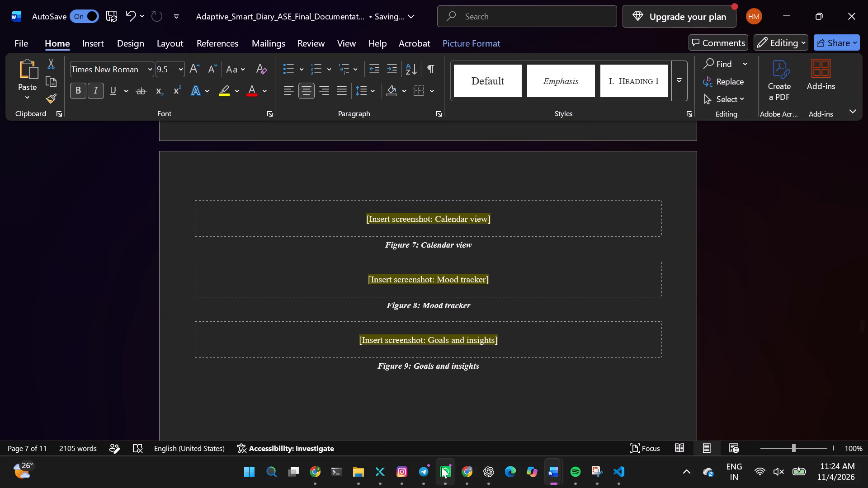
left_click(312, 467)
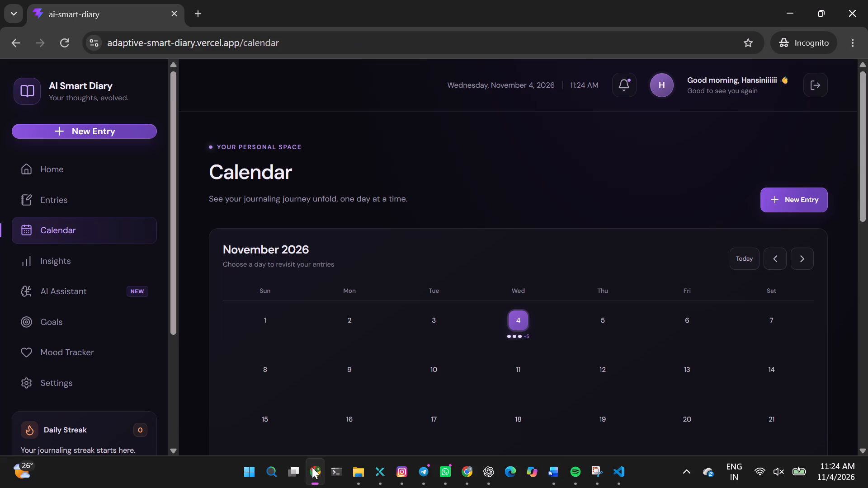
scroll(312, 467, "down", 6)
scroll(472, 359, "down", 5)
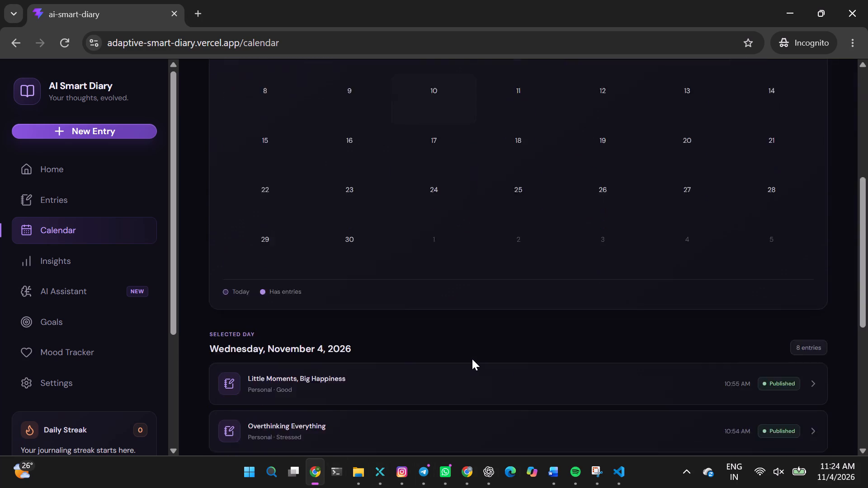
scroll(472, 359, "down", 1)
scroll(472, 359, "up", 1)
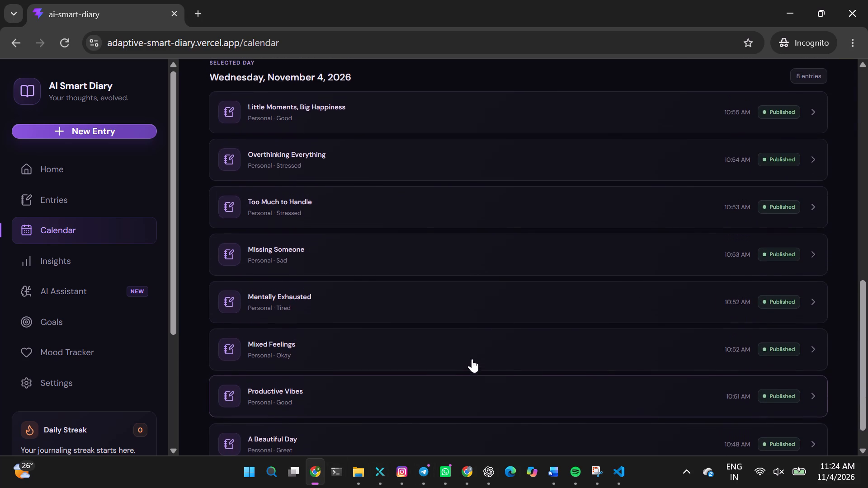
scroll(472, 359, "up", 6)
scroll(472, 359, "down", 1)
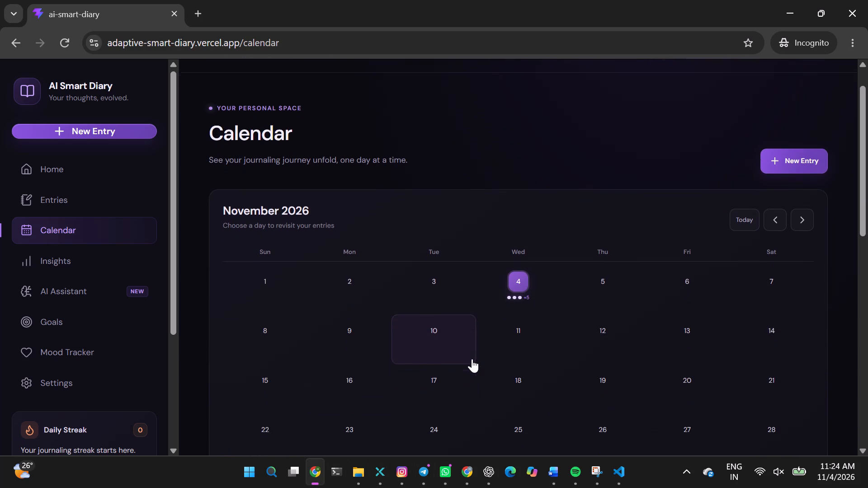
scroll(472, 359, "down", 1)
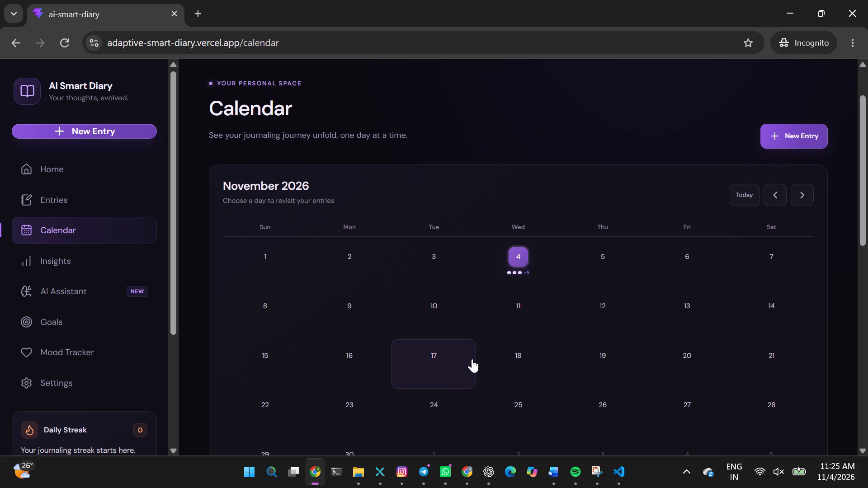
key("Print")
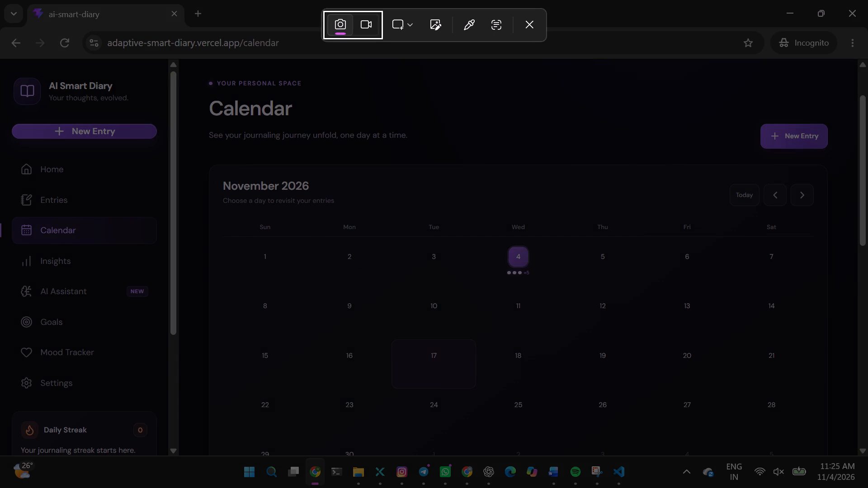
left_click_drag(196, 69, 845, 446)
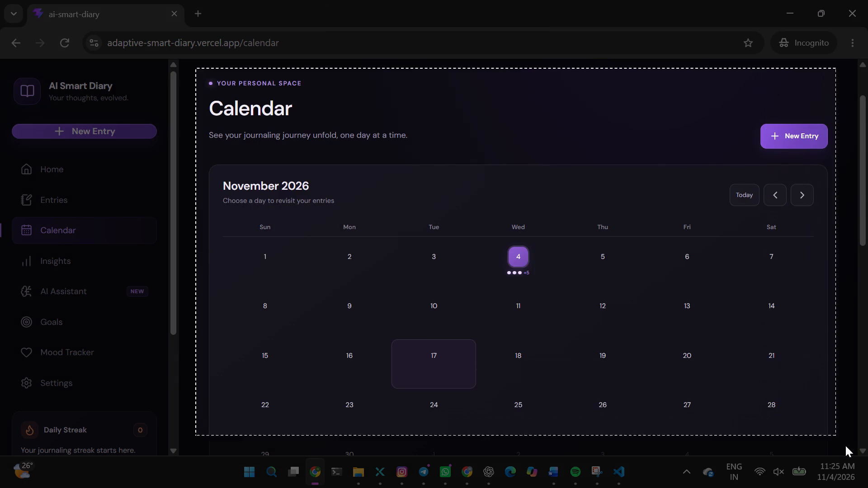
left_click_drag(845, 446, 857, 459)
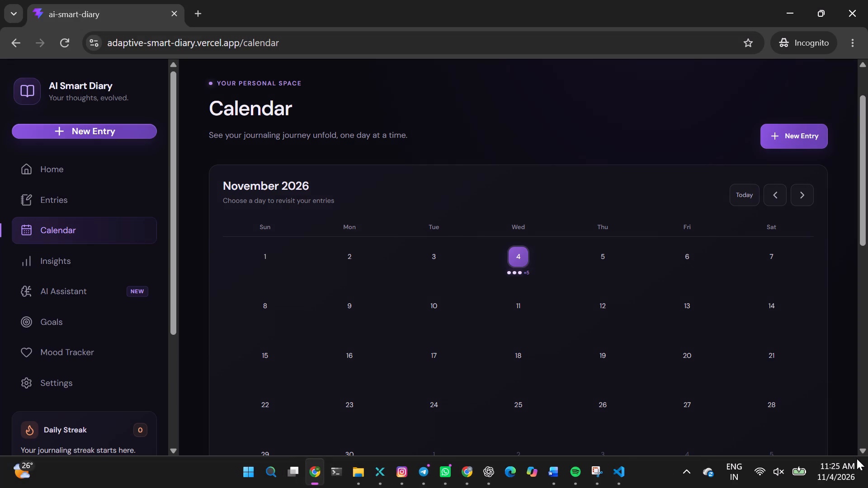
Open the Calendar capture in Snipping Tool, copy it to the clipboard, and minimize the tool.
left_click(727, 277)
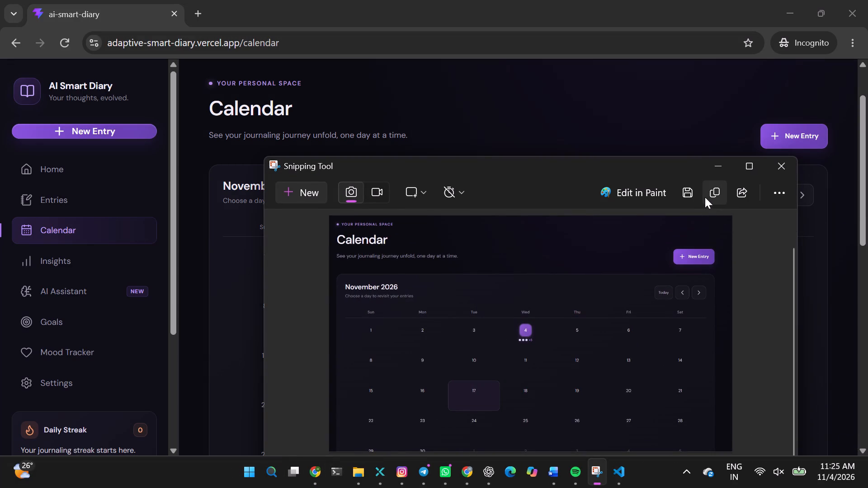
left_click(705, 197)
left_click(718, 171)
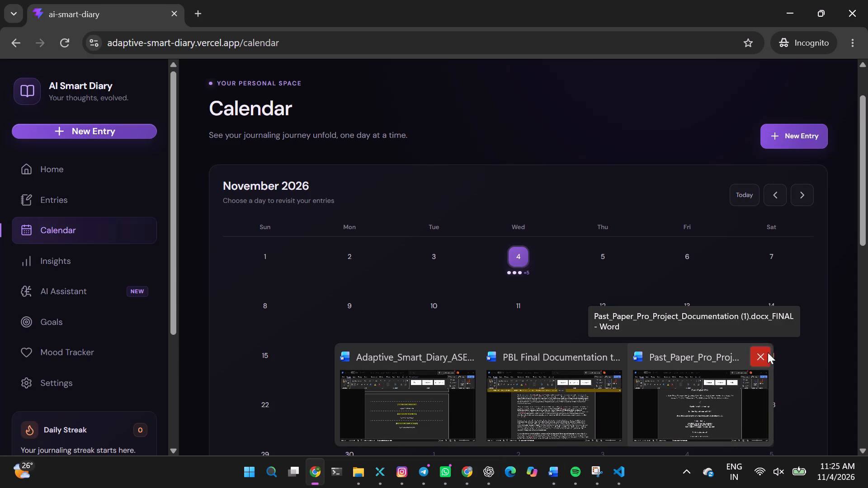
Close the Past_Paper_Pro project documentation window and switch to the Adaptive Smart Diary report in Word.
left_click(764, 352)
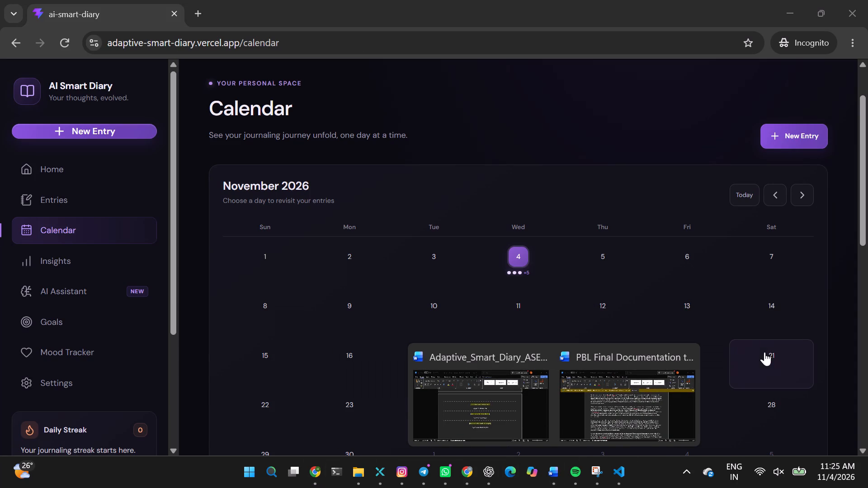
left_click(503, 375)
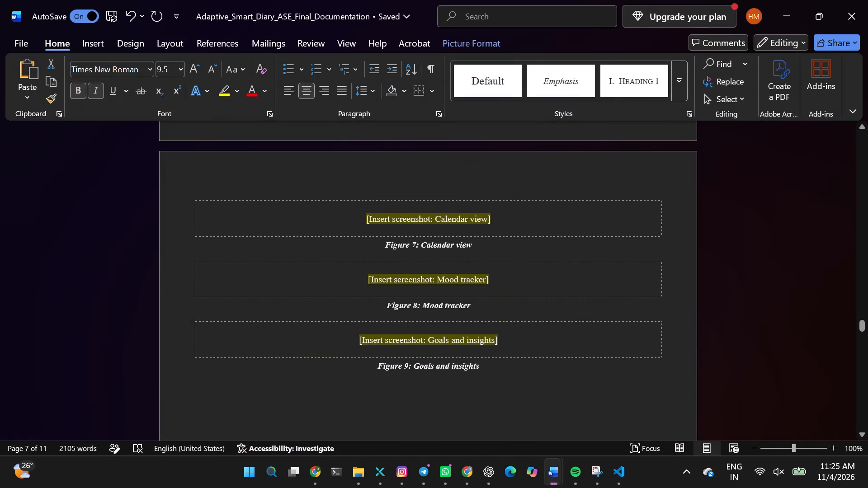
Delete the boxed Calendar view screenshot placeholder above the Figure 7 caption.
left_click(500, 234)
left_click_drag(500, 234, 357, 221)
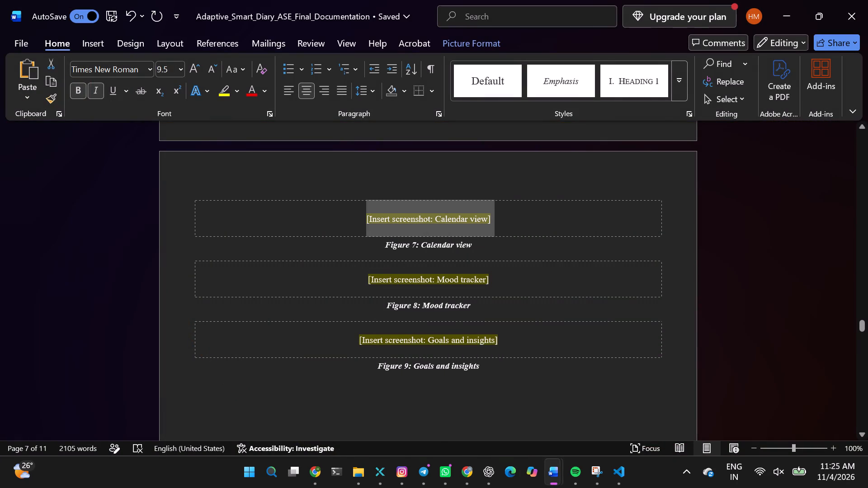
left_click_drag(357, 221, 356, 220)
key("BackSpace")
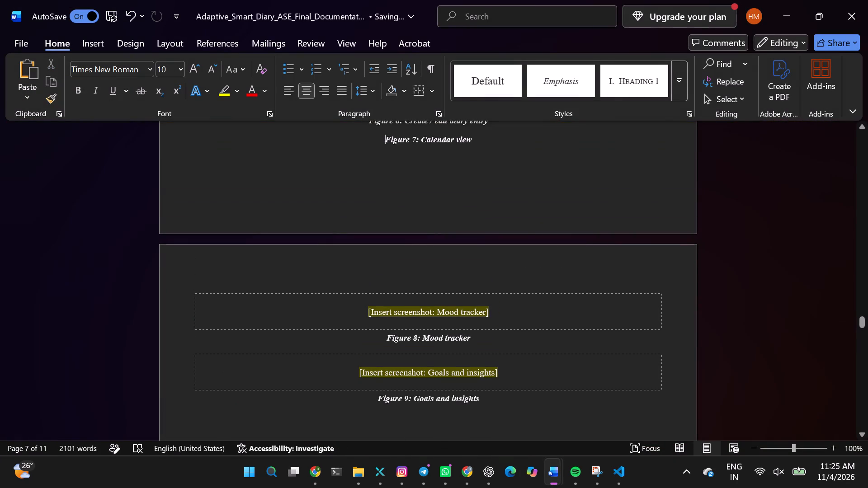
Add an empty line above the Figure 7: Calendar view caption and place the text cursor on it.
key("Return")
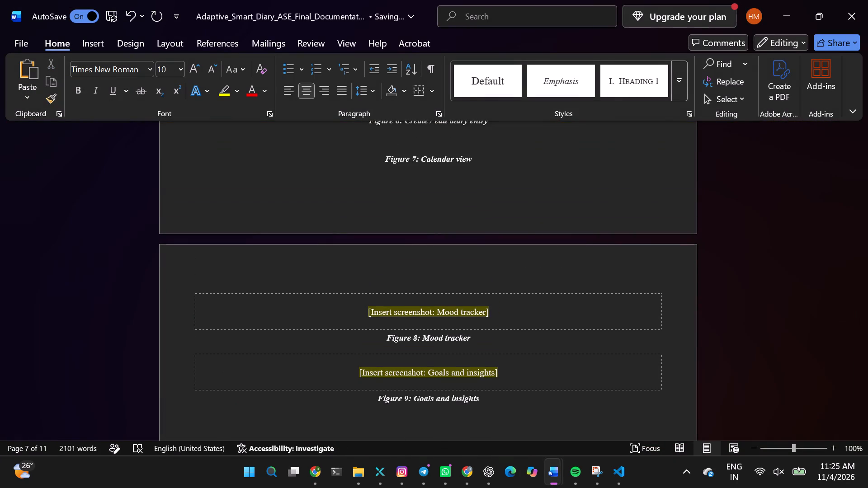
left_click(398, 140)
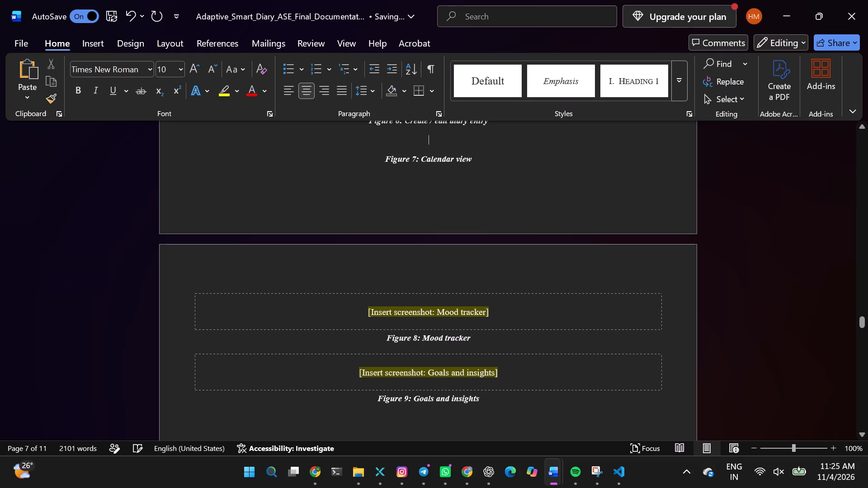
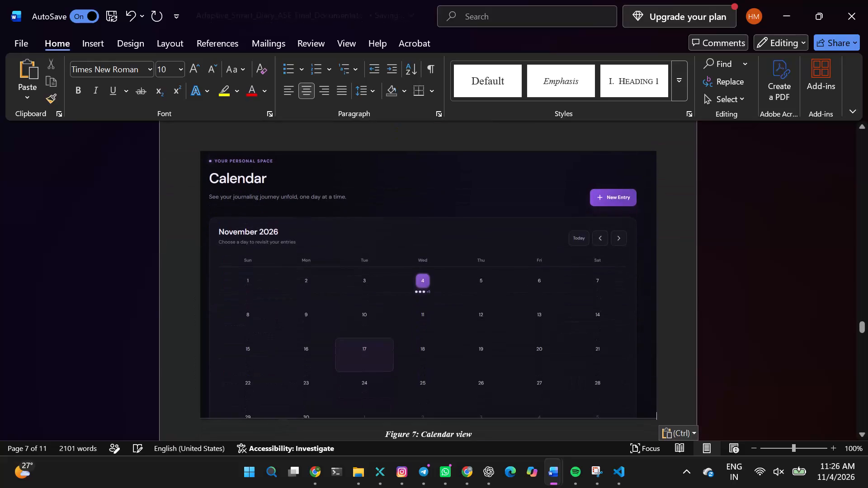
Shrink the pasted Calendar screenshot above the Figure 7 caption proportionally to about three quarters of the text width.
left_click(541, 302)
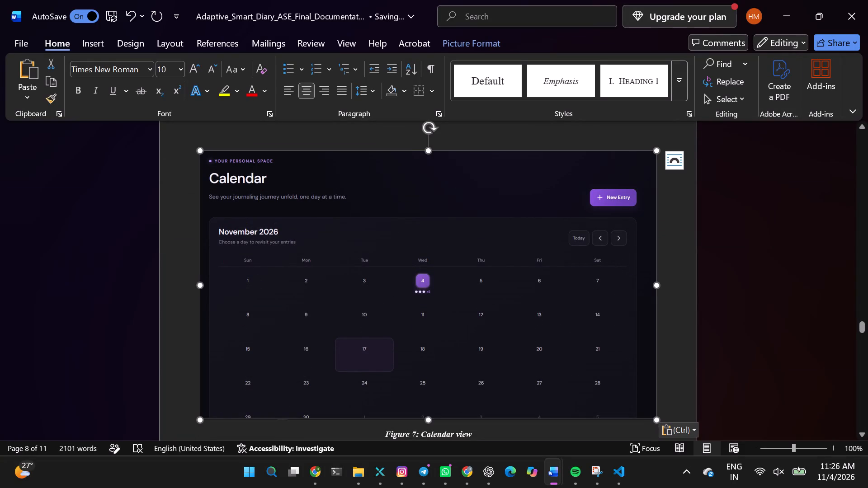
left_click_drag(657, 421, 570, 339)
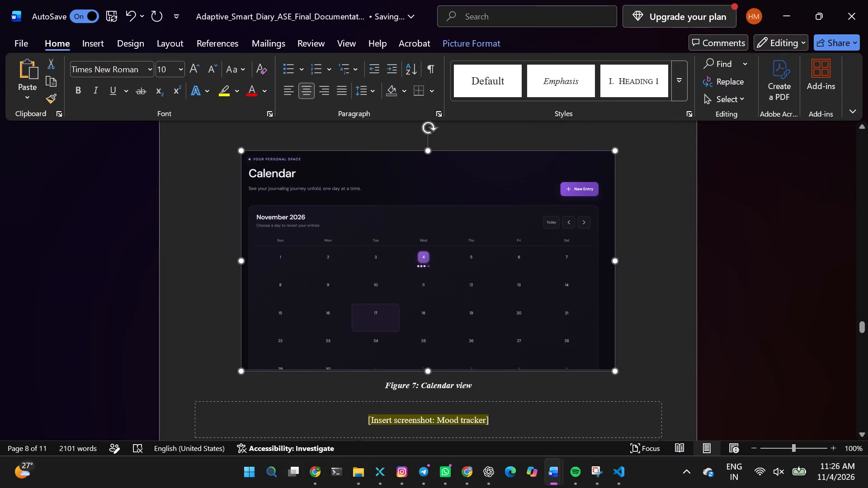
left_click_drag(570, 339, 537, 317)
Switch to the AI Smart Diary app in Chrome and open its Mood Tracker page for the Figure 8 screenshot.
scroll(610, 315, "left", 1)
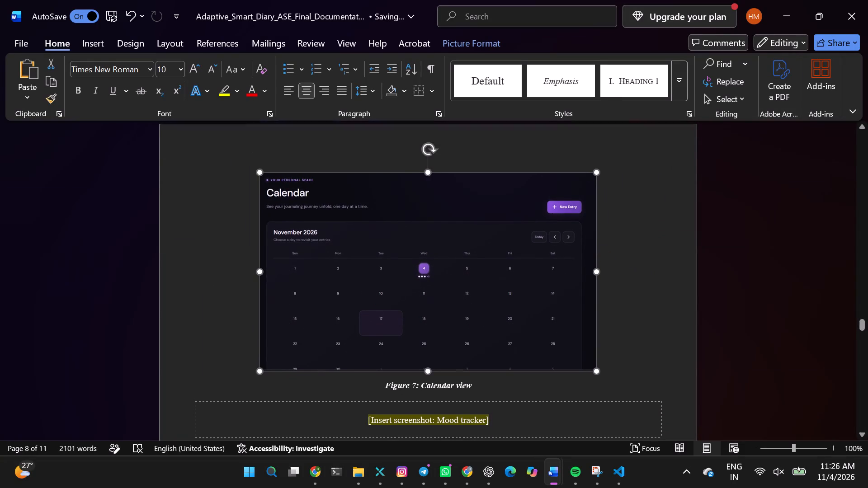
scroll(610, 315, "left", 1)
scroll(610, 315, "down", 2)
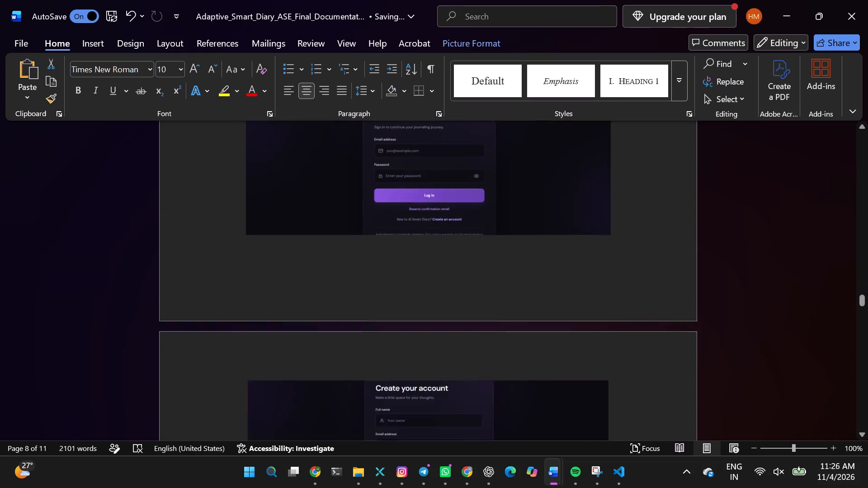
scroll(610, 315, "down", 4)
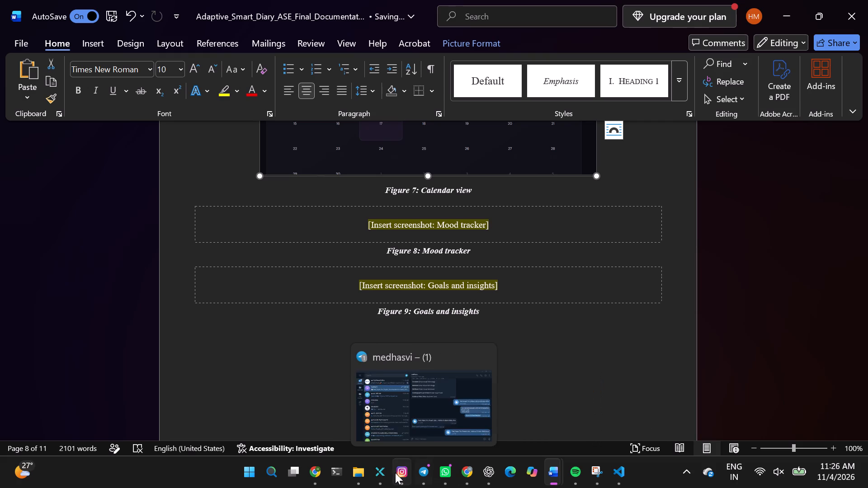
left_click(313, 479)
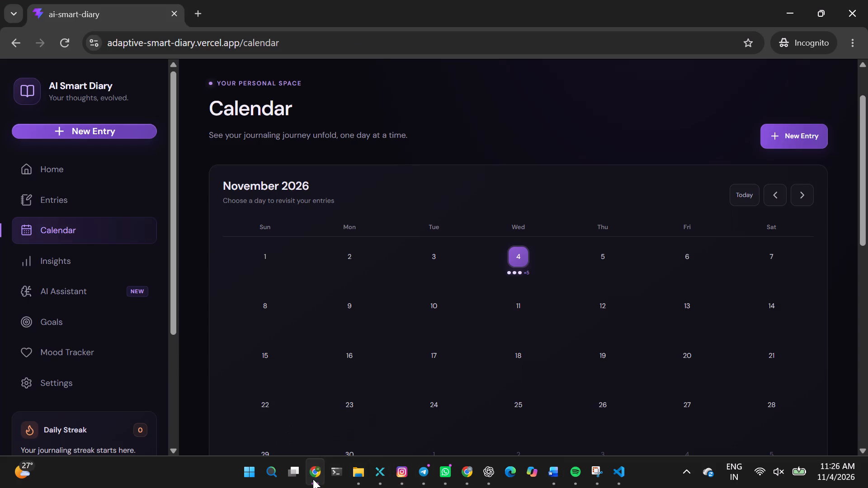
left_click(94, 260)
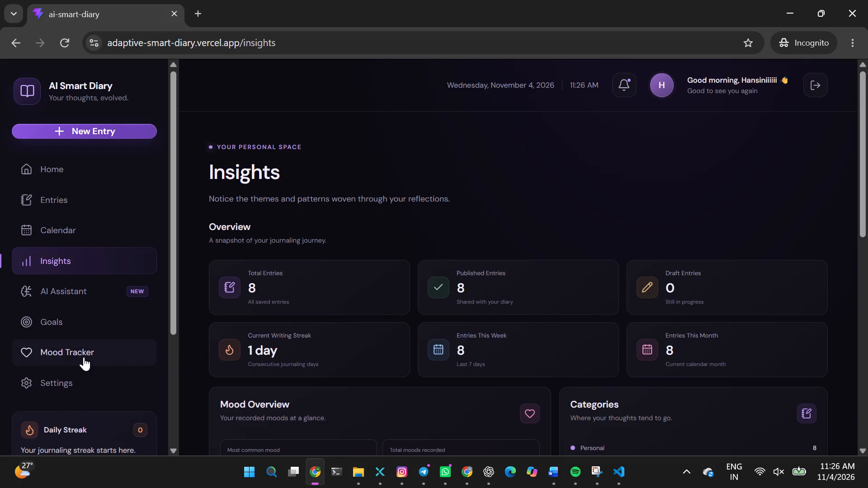
left_click(70, 348)
scroll(456, 380, "down", 2)
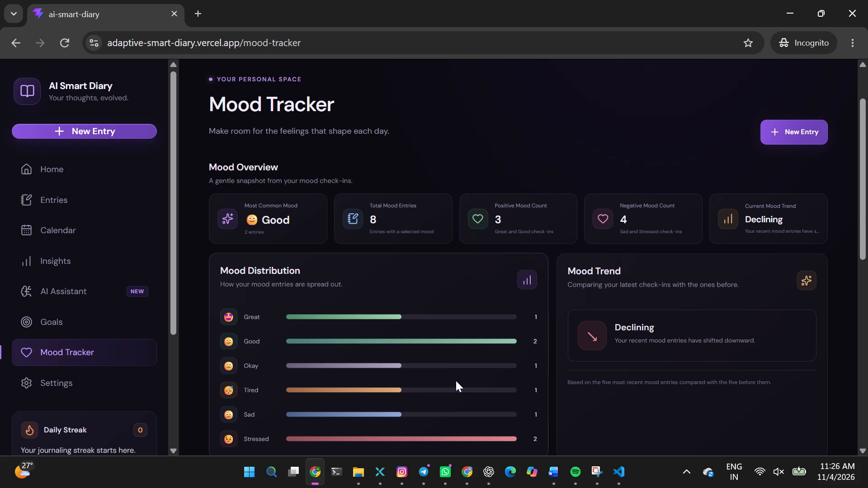
Capture the Mood Tracker page content, from its heading through the Mood Distribution and Mood Trend cards, without the sidebar.
key("Print")
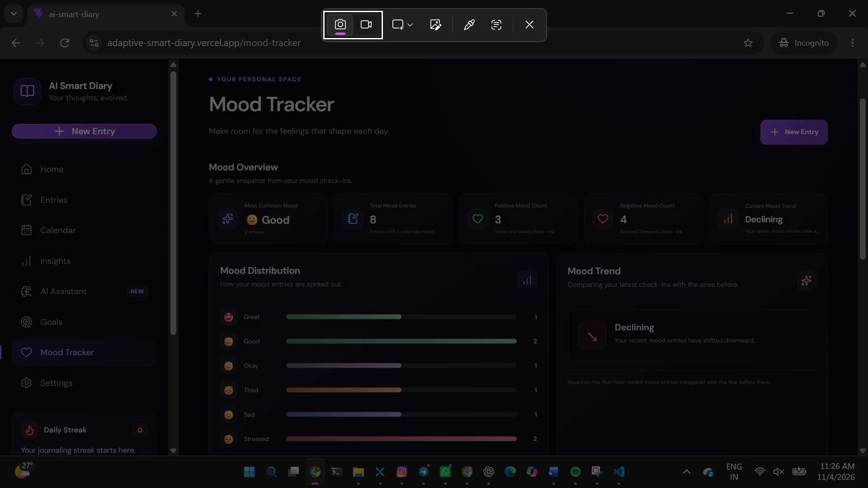
left_click_drag(193, 71, 692, 458)
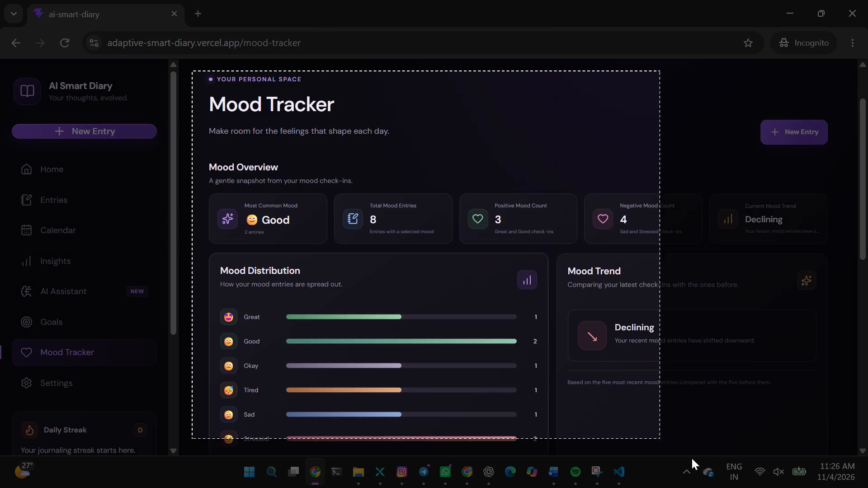
left_click_drag(692, 458, 854, 456)
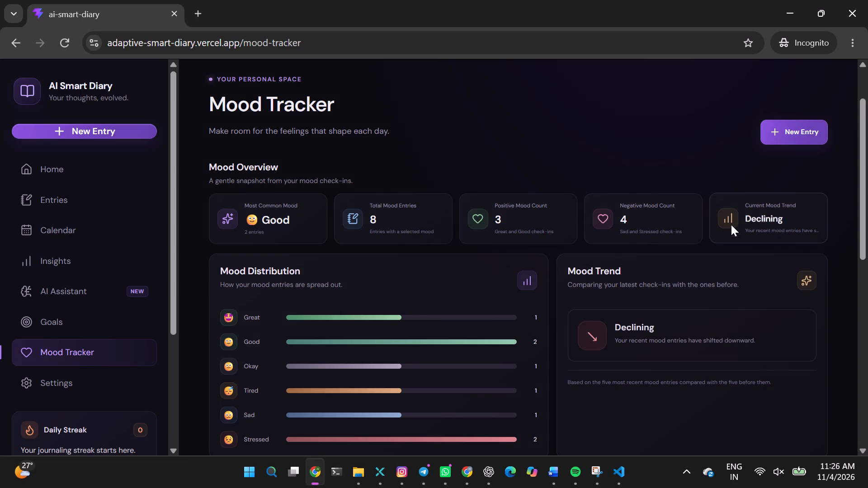
Open the Mood Tracker capture in Snipping Tool, copy it to the clipboard, and minimize the tool.
left_click(719, 264)
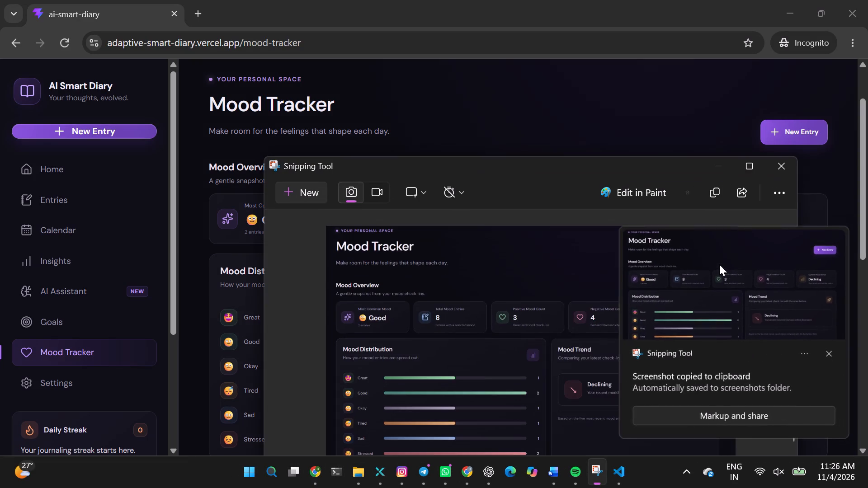
left_click(717, 183)
left_click(717, 169)
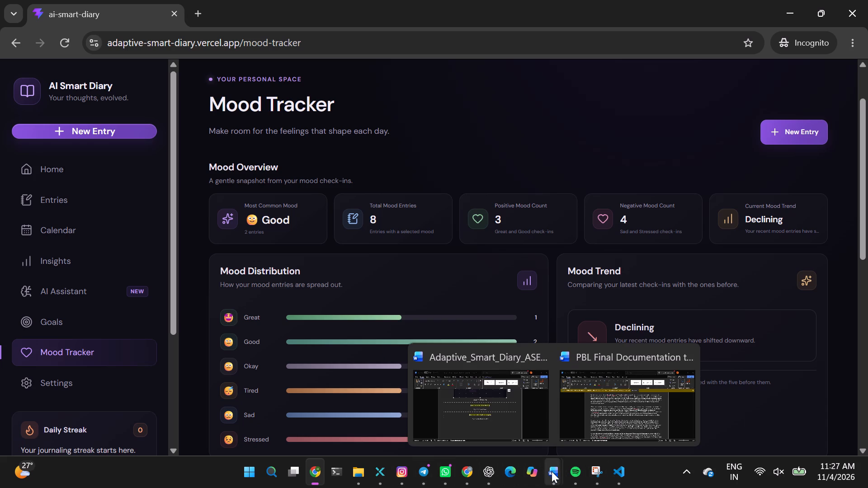
Switch to the Adaptive Smart Diary report in Word and delete the boxed Mood tracker placeholder above the Figure 8 caption.
left_click(503, 434)
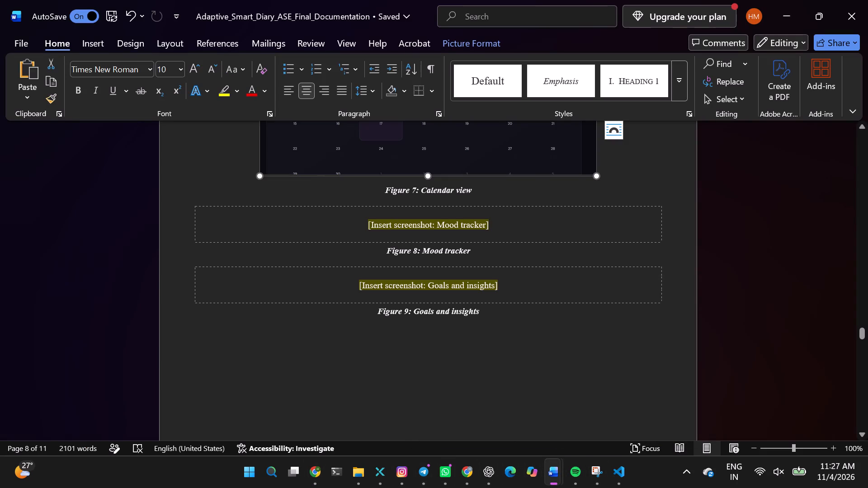
left_click_drag(498, 230, 449, 219)
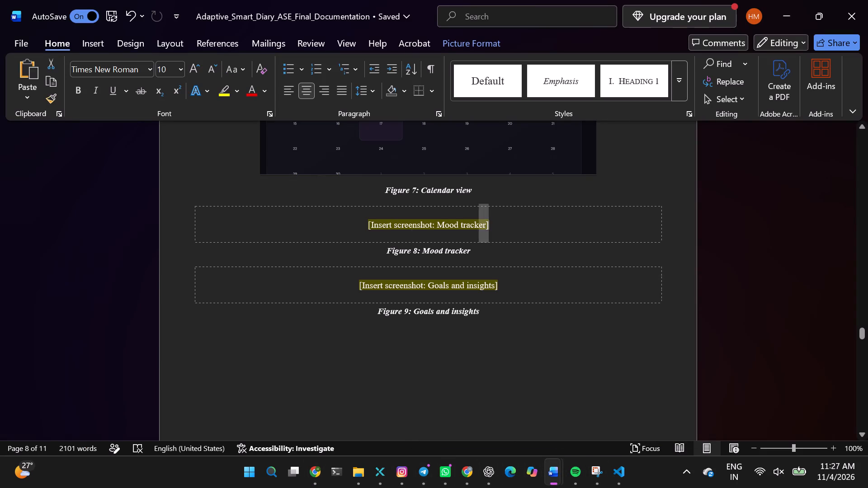
left_click_drag(449, 219, 368, 217)
key("BackSpace")
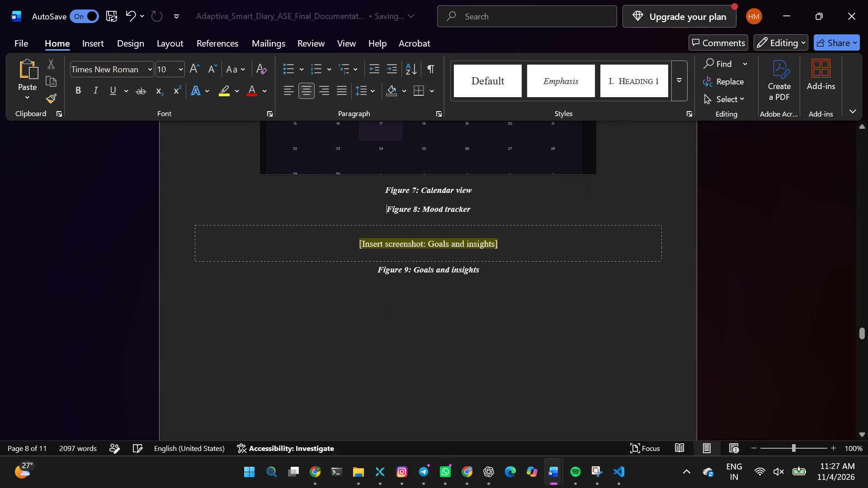
Paste the Mood Tracker screenshot on a new empty line above the Figure 8: Mood tracker caption.
key("Return")
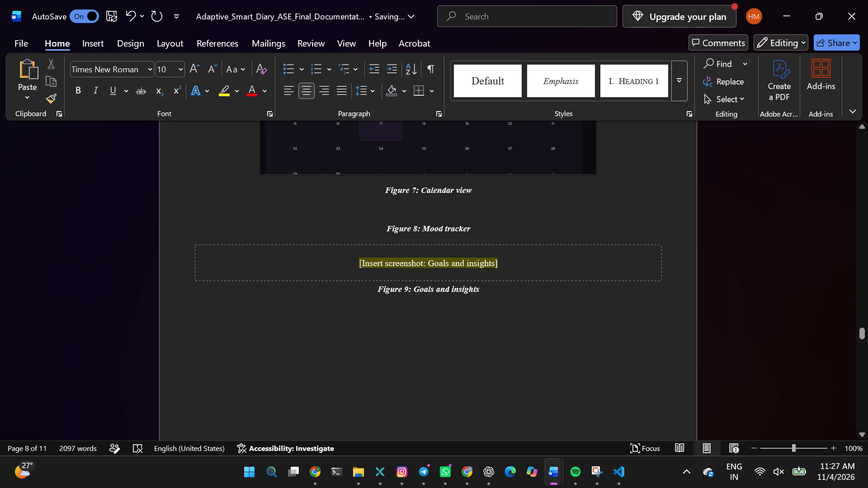
left_click(394, 218)
key("ctrl+v")
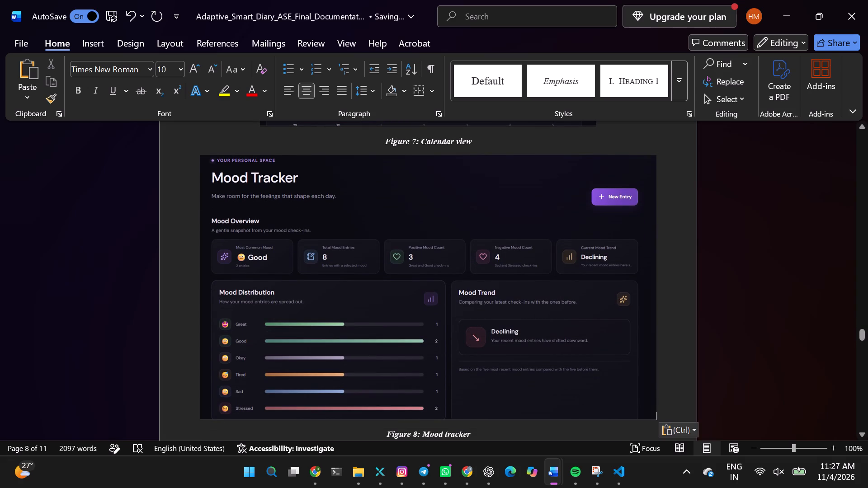
Shrink the Mood Tracker screenshot proportionally to about the same width as the Calendar screenshot above it, and deselect it.
left_click(651, 408)
left_click_drag(656, 420, 593, 352)
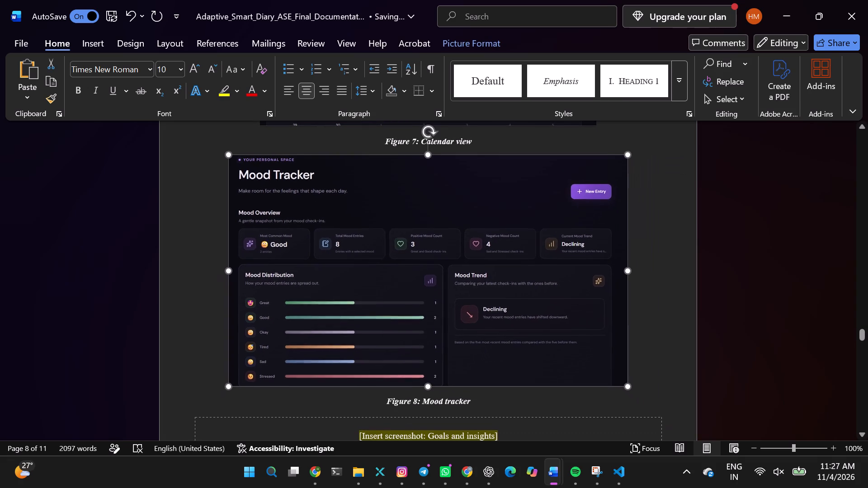
left_click_drag(593, 352, 572, 334)
scroll(657, 288, "up", 1)
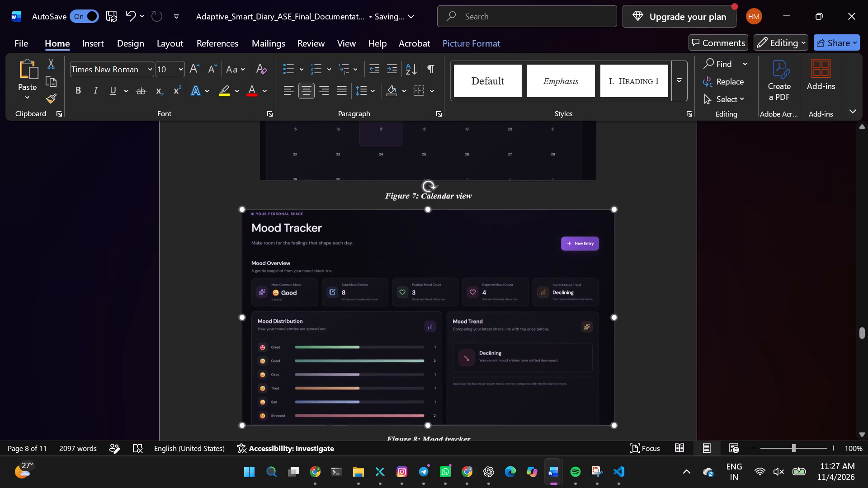
scroll(657, 288, "up", 1)
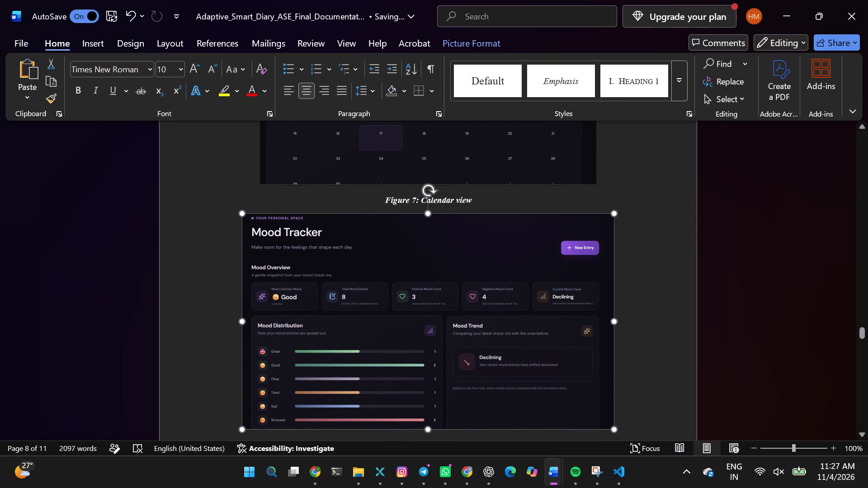
left_click_drag(611, 429, 586, 408)
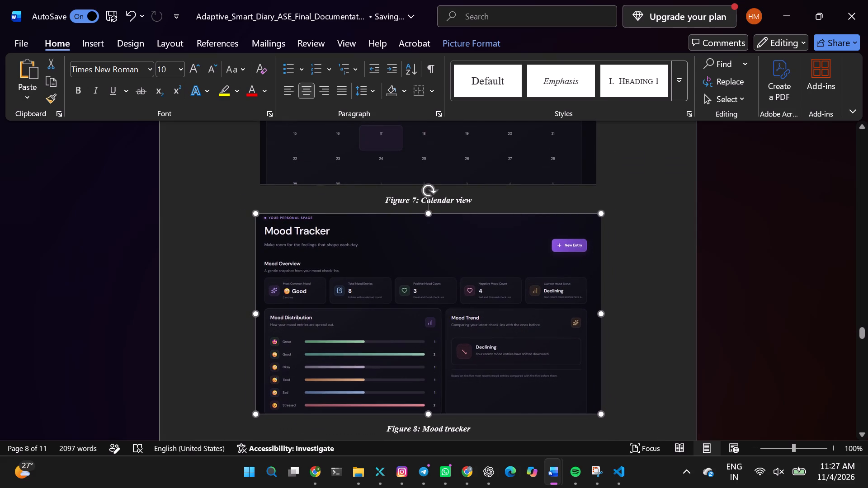
left_click_drag(586, 408, 586, 408)
left_click(671, 355)
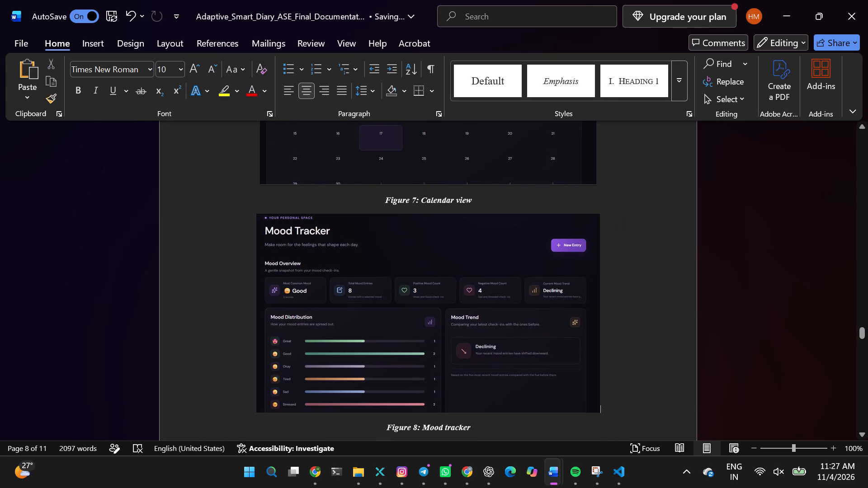
Switch to the Adaptive Smart Diary app in Chrome and open its Insights page.
scroll(671, 355, "down", 2)
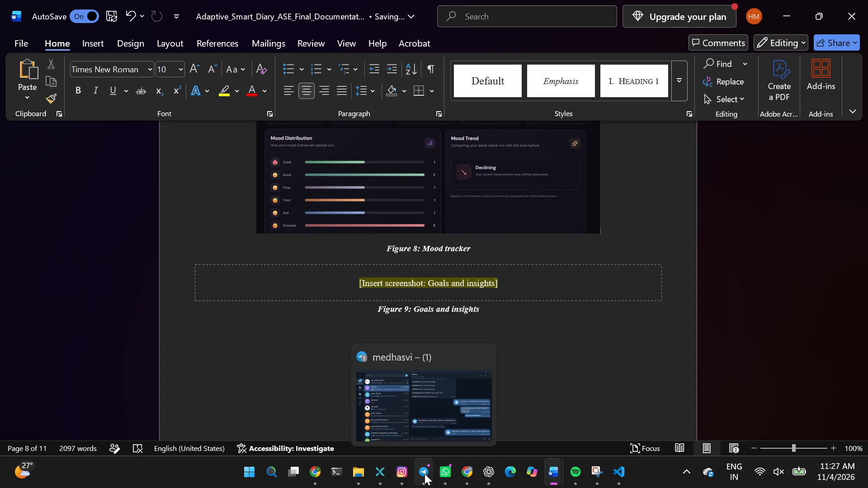
scroll(557, 380, "down", 1)
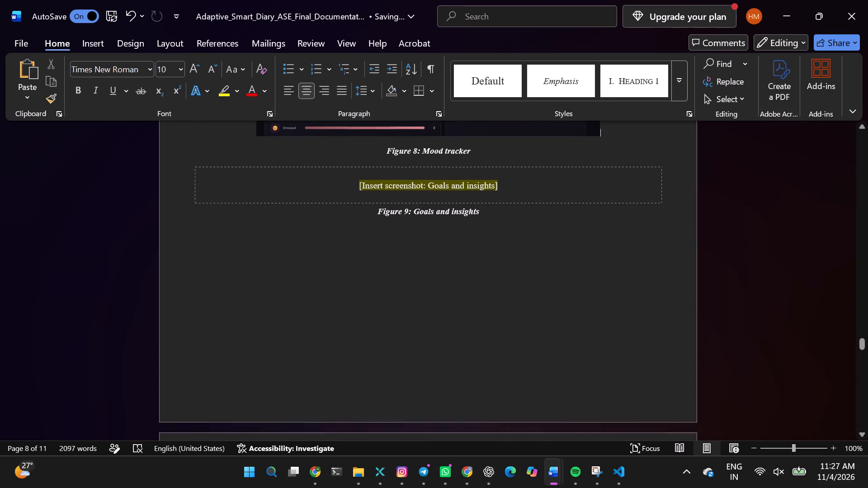
scroll(557, 380, "down", 2)
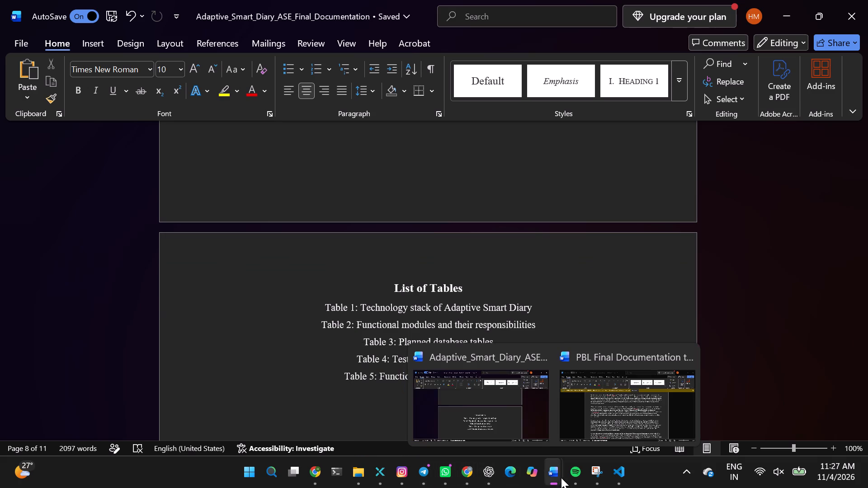
left_click(308, 471)
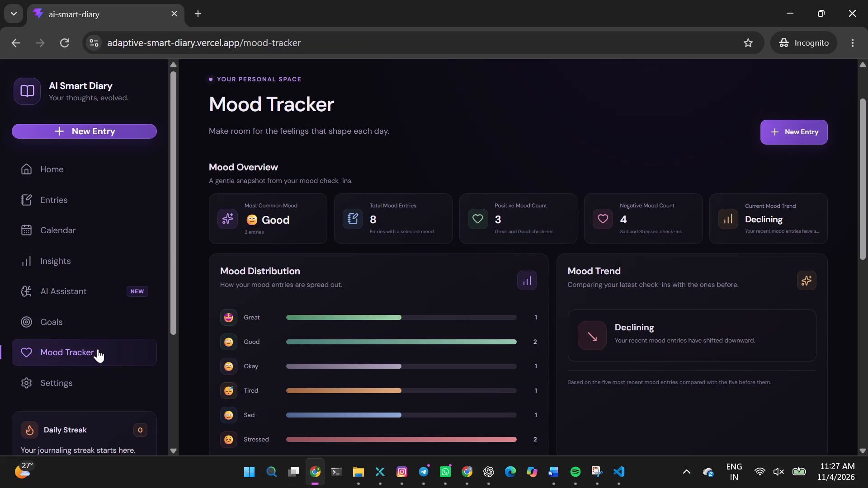
left_click(58, 272)
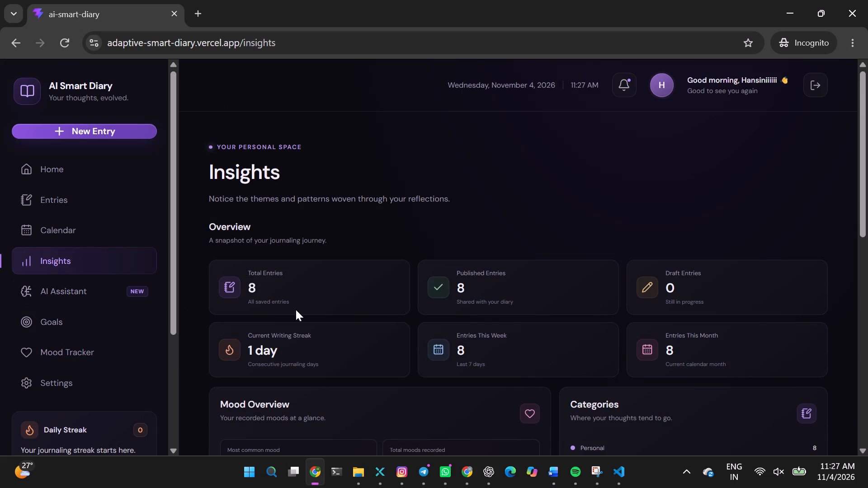
Capture a rectangular screenshot of the Insights page content, from the Insights heading down through the Mood Overview and Categories cards, without the sidebar.
scroll(443, 286, "down", 1)
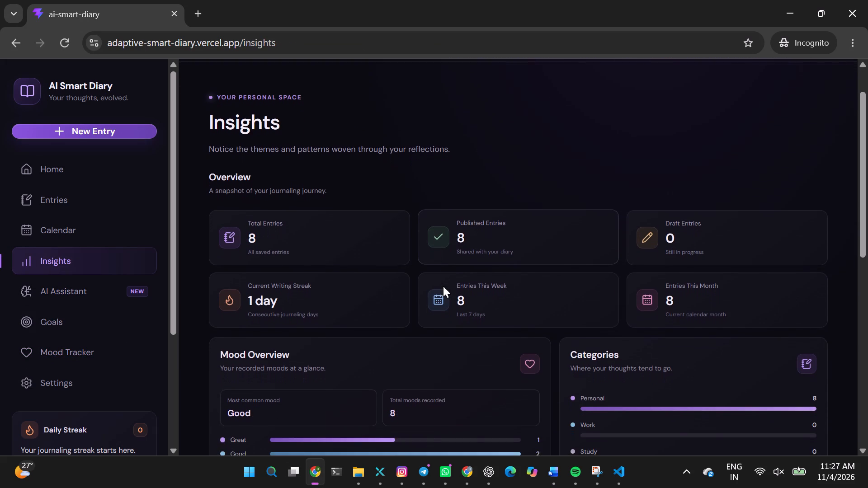
scroll(443, 286, "down", 1)
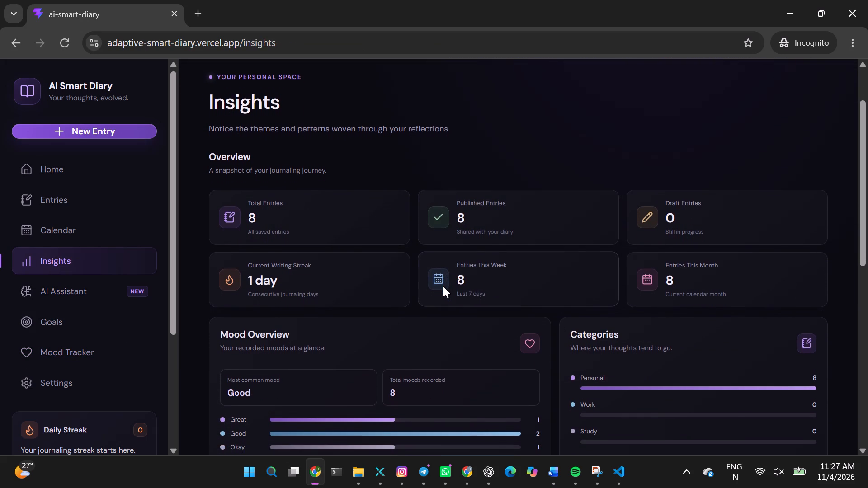
scroll(443, 286, "down", 5)
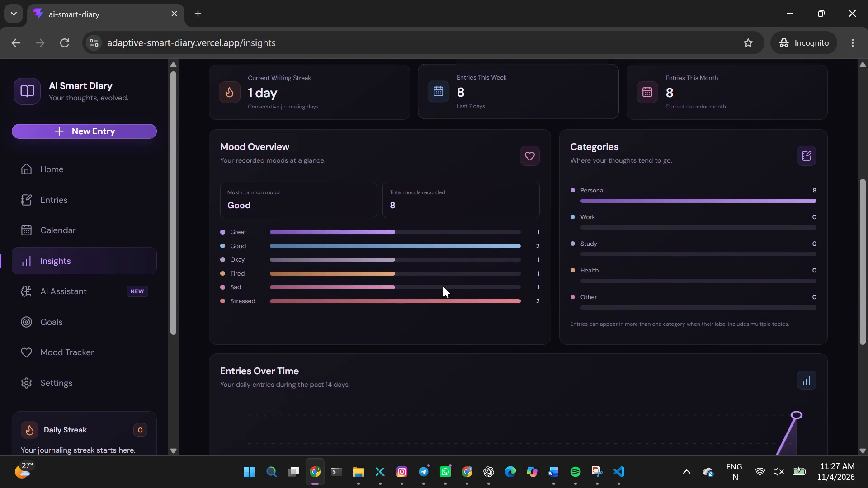
scroll(443, 286, "down", 4)
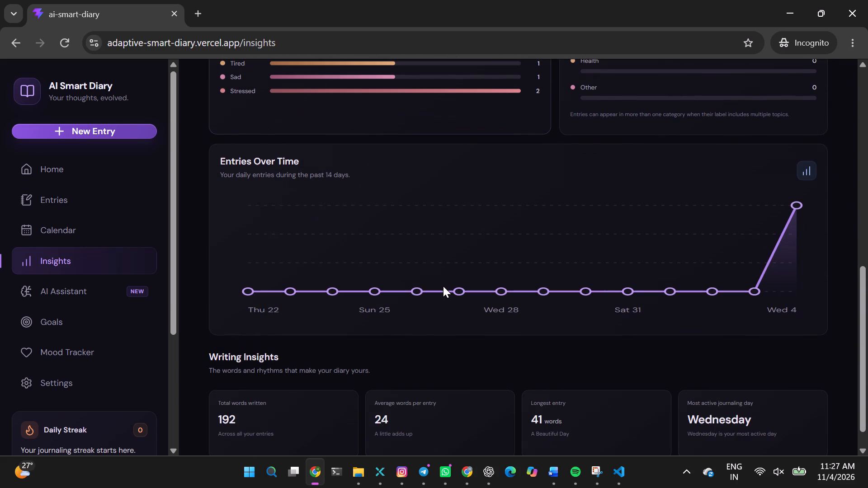
scroll(443, 286, "up", 5)
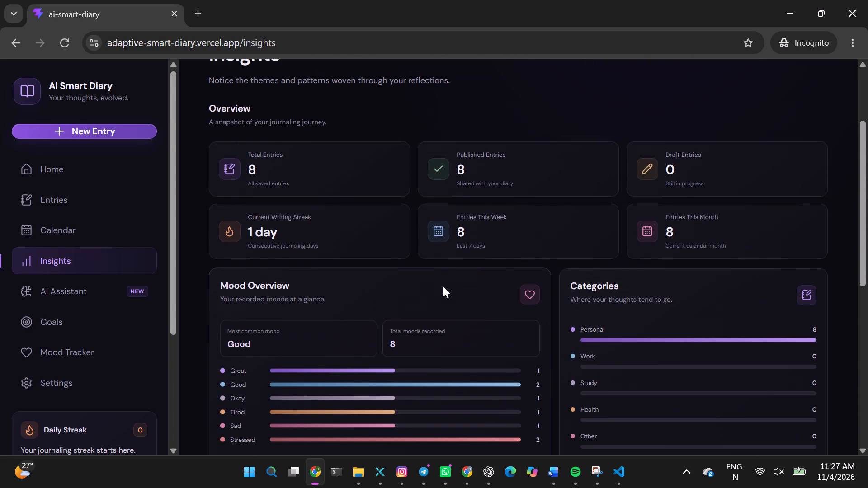
scroll(443, 286, "up", 1)
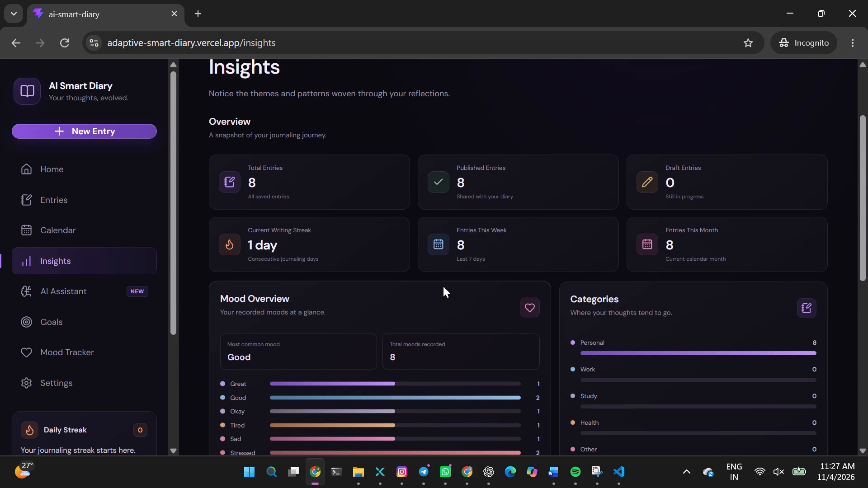
key("Print")
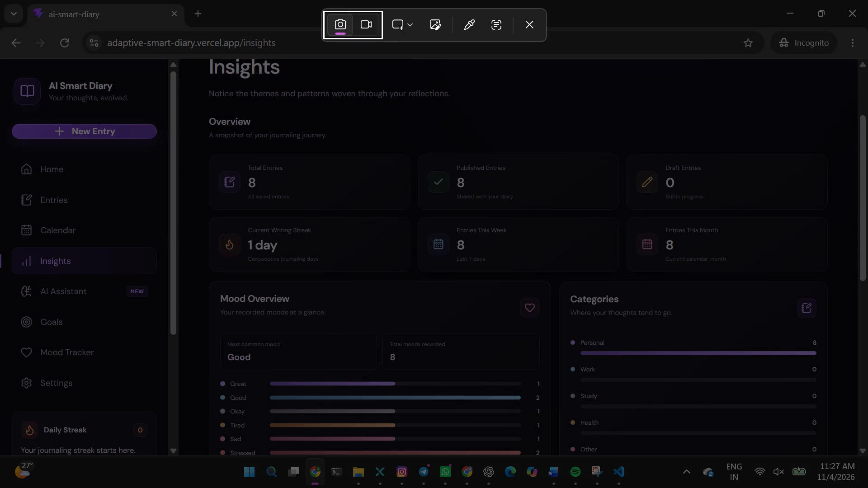
left_click_drag(200, 57, 723, 380)
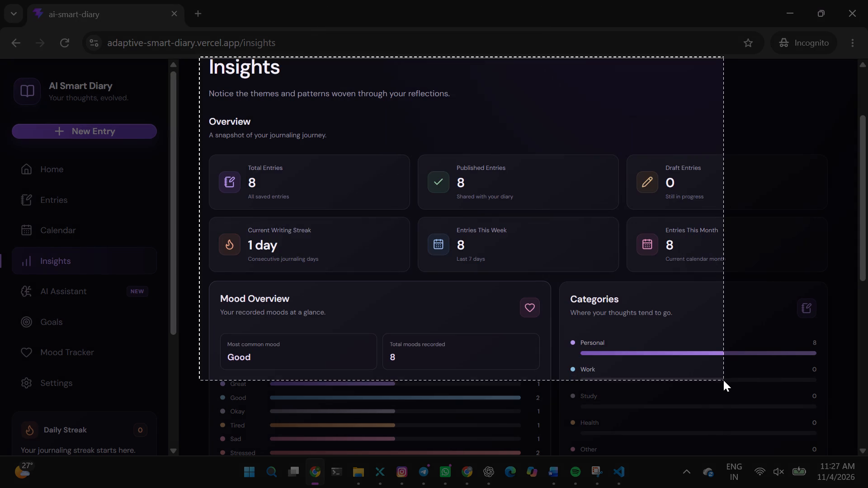
left_click_drag(723, 380, 840, 454)
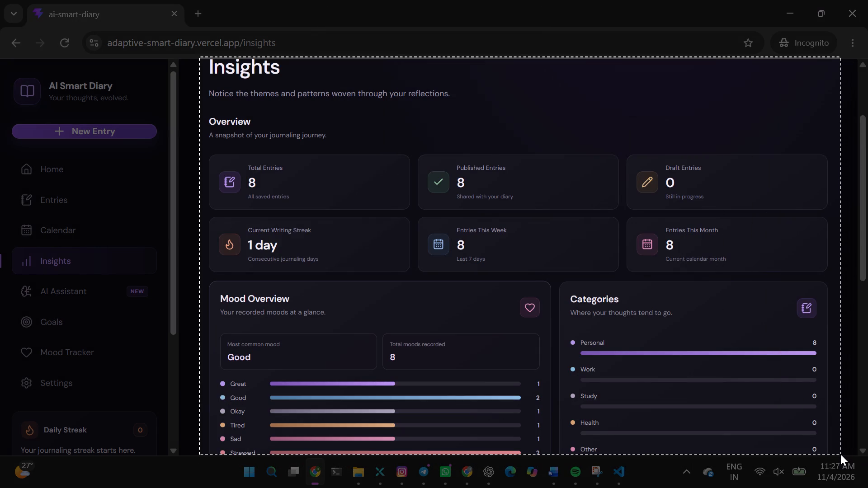
left_click_drag(840, 454, 835, 454)
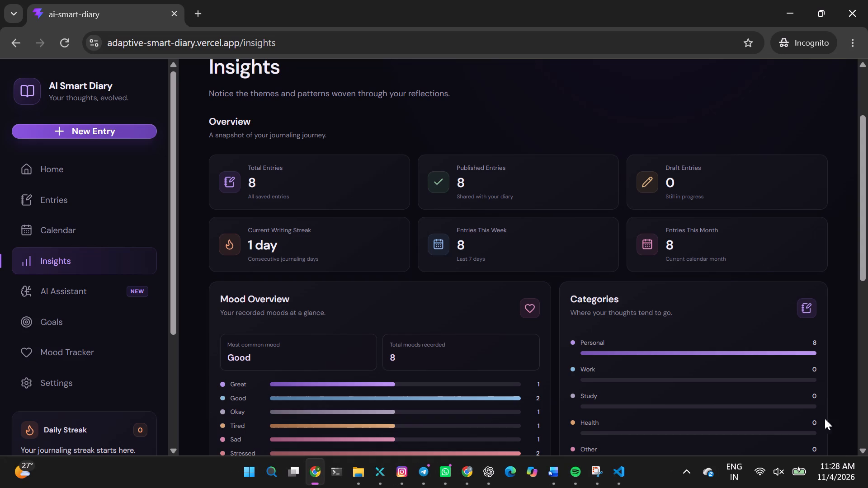
Open the Insights capture in Snipping Tool, copy it to the clipboard, and minimize the tool.
left_click(692, 278)
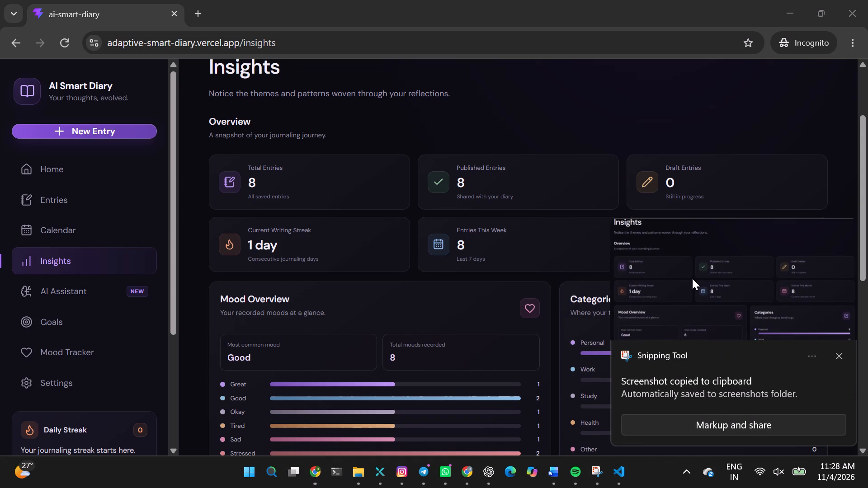
left_click(716, 196)
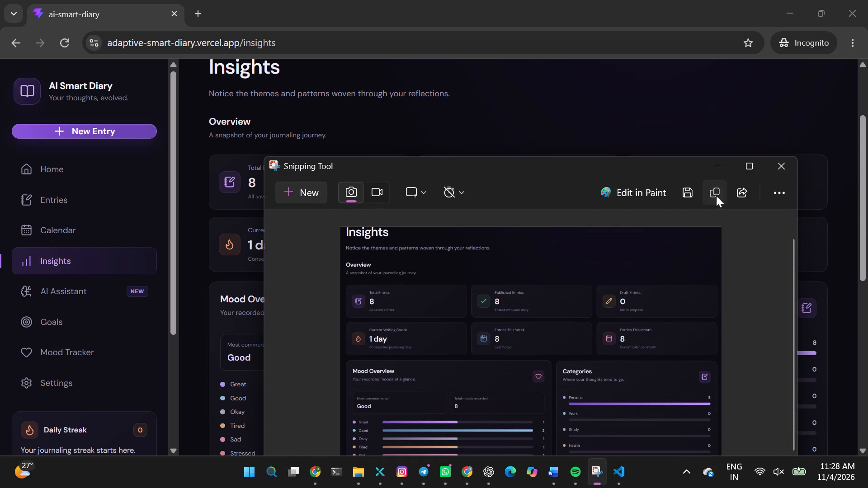
left_click(718, 169)
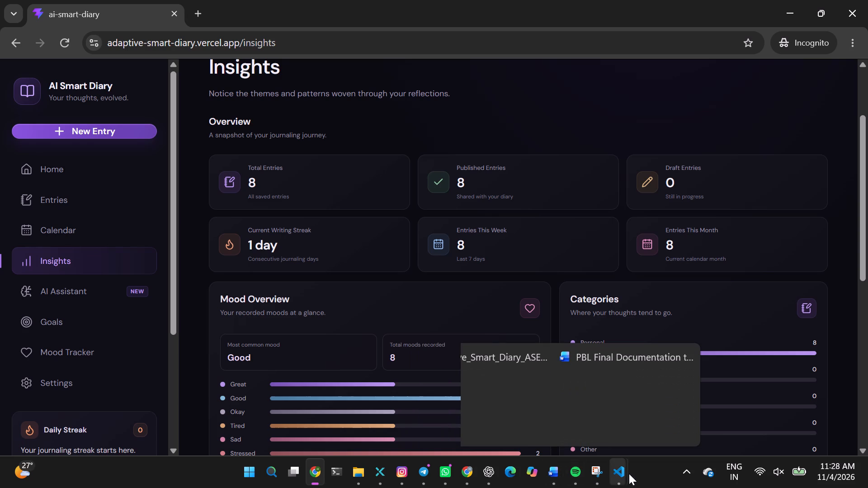
Switch to the Adaptive Smart Diary report in Word and delete the boxed Goals and insights placeholder above the Figure 9 caption.
left_click(493, 408)
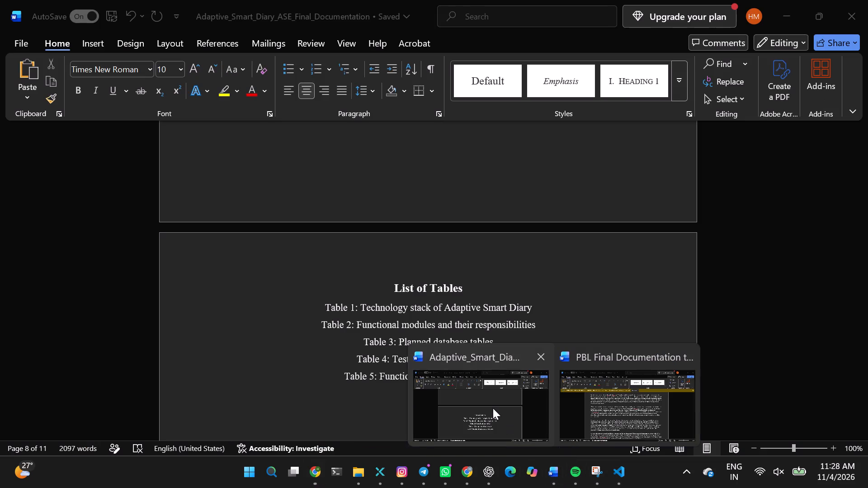
scroll(425, 242, "up", 4)
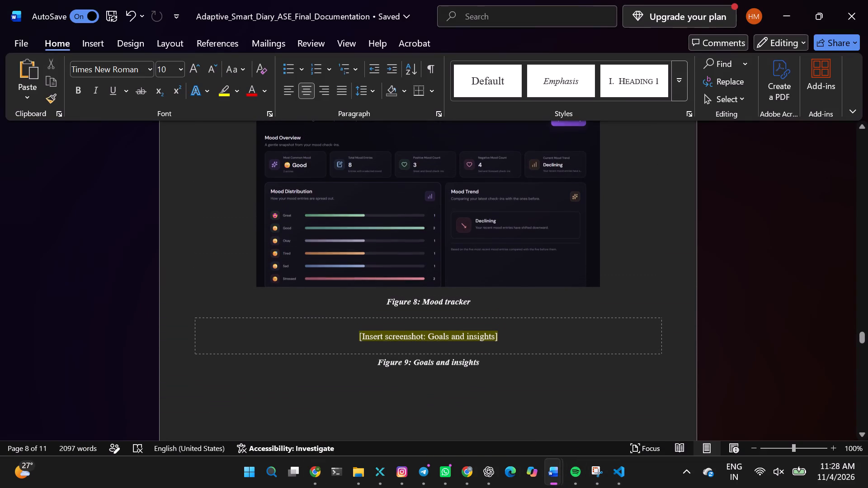
left_click(505, 348)
left_click_drag(505, 348, 356, 336)
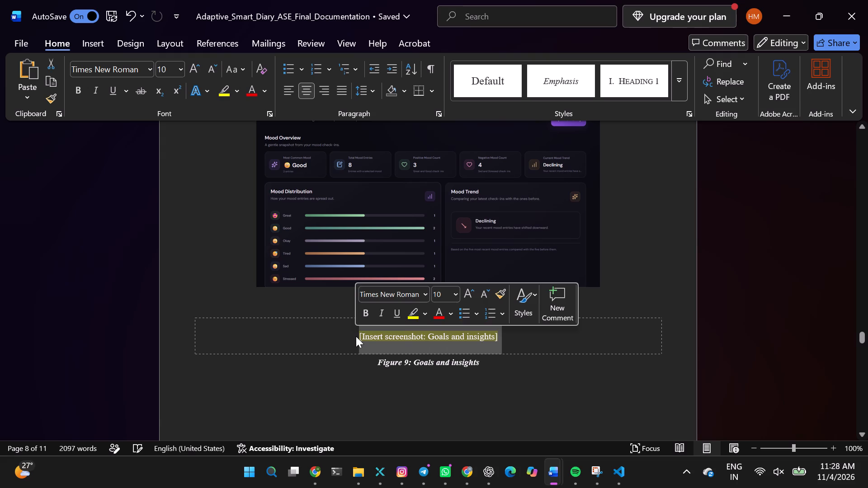
key("BackSpace")
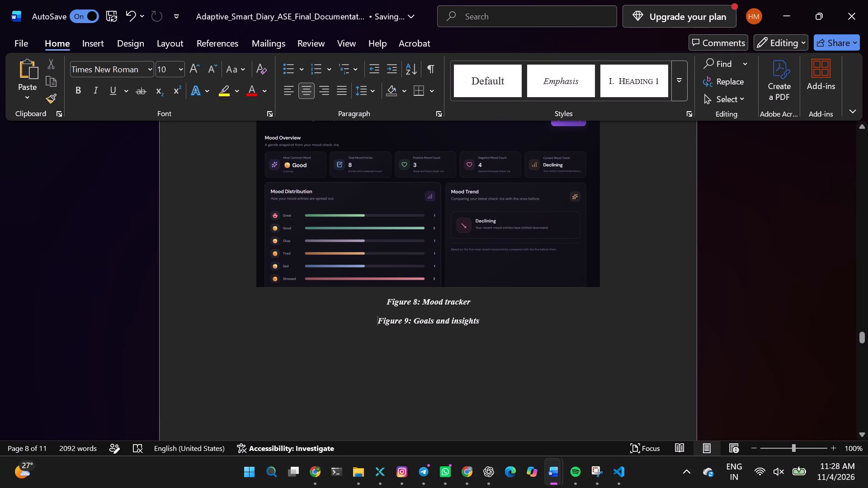
Paste the Insights screenshot on a new empty line above the Figure 9: Goals and insights caption.
key("Return")
left_click(399, 324)
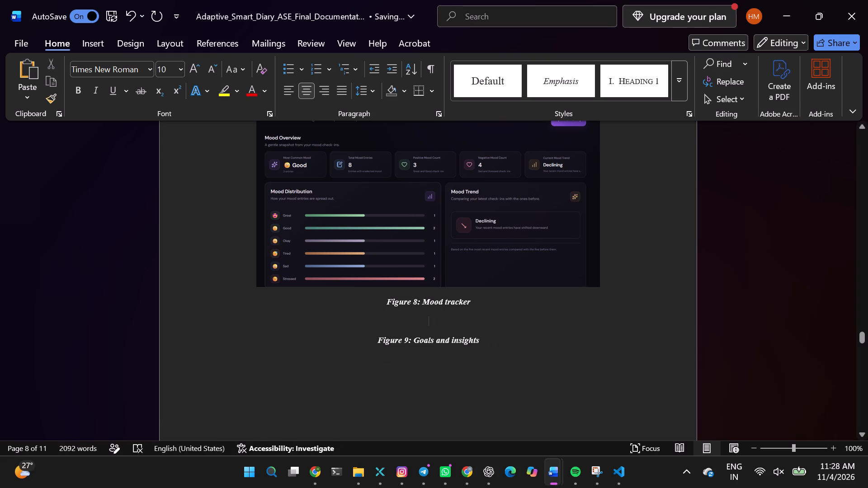
key("ctrl+v")
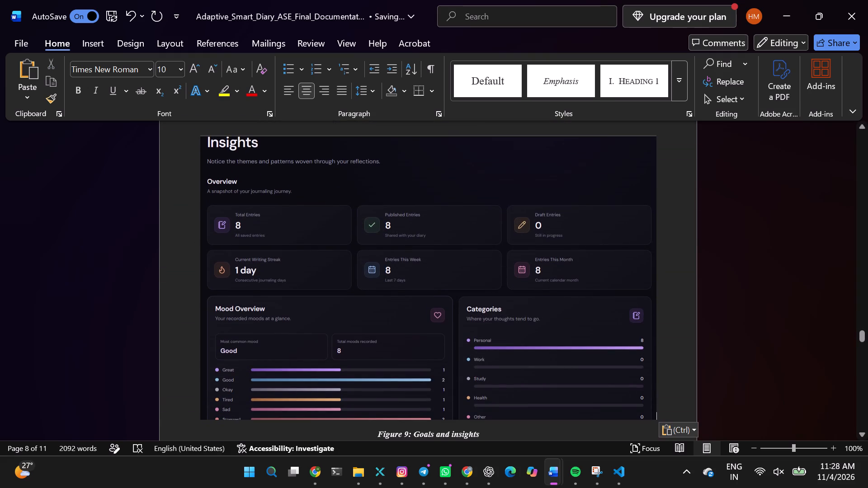
Shrink the Insights screenshot proportionally until it fits on page 8, directly below the Figure 8: Mood tracker caption.
scroll(573, 353, "down", 1)
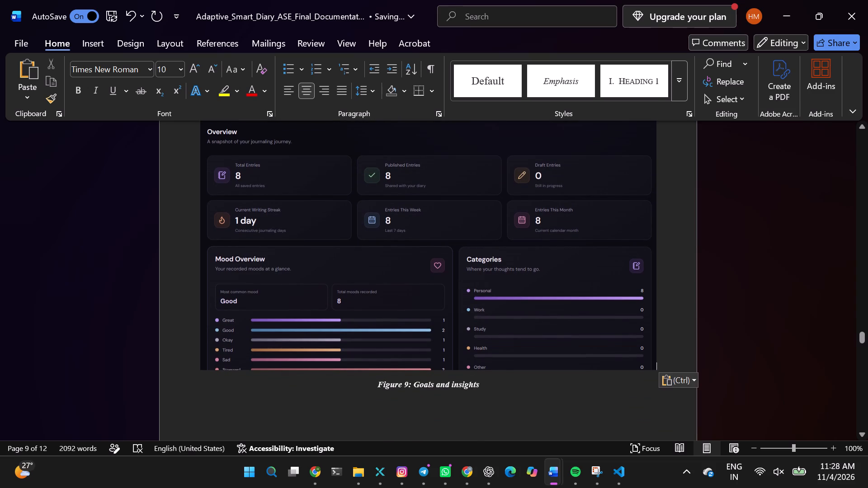
left_click(656, 366)
left_click(649, 363)
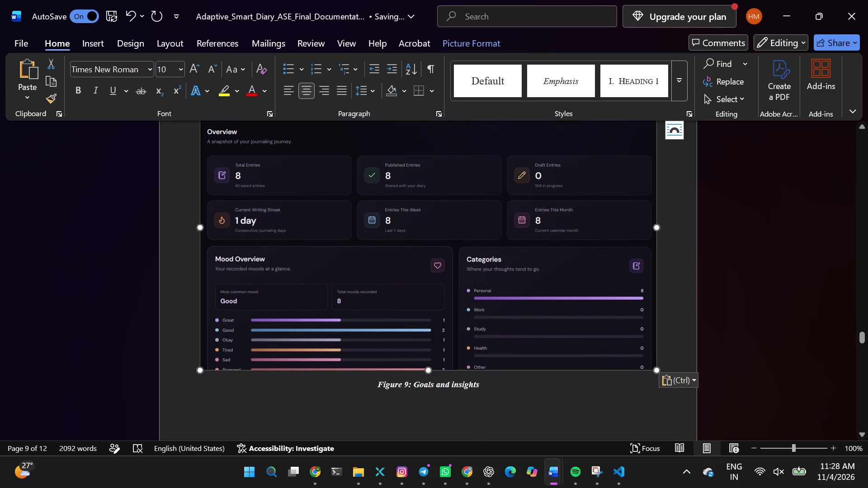
left_click_drag(657, 368, 591, 288)
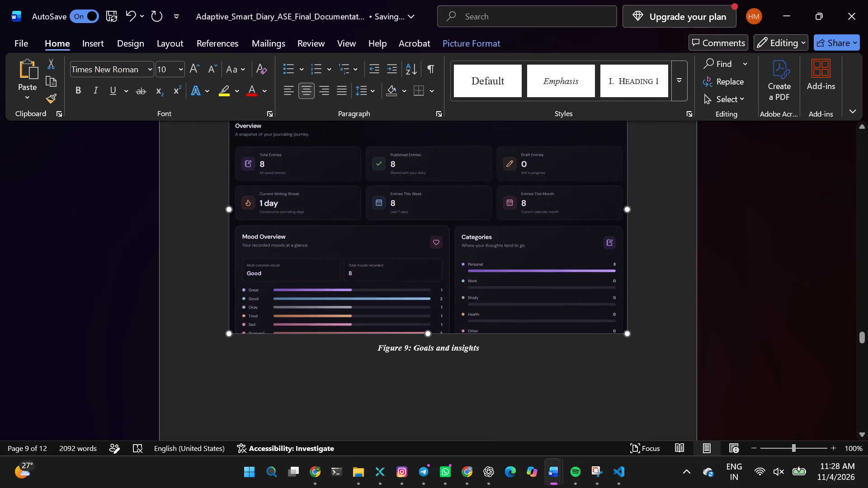
left_click_drag(591, 288, 547, 249)
scroll(623, 288, "up", 1)
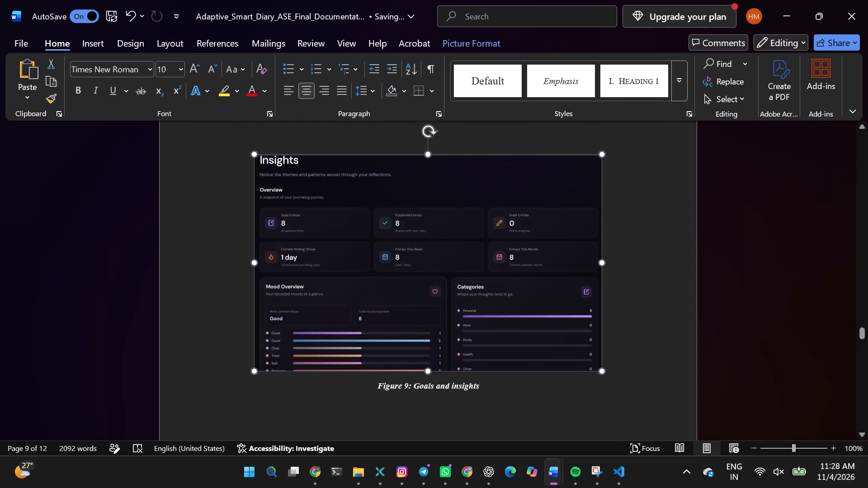
scroll(623, 288, "right", 1)
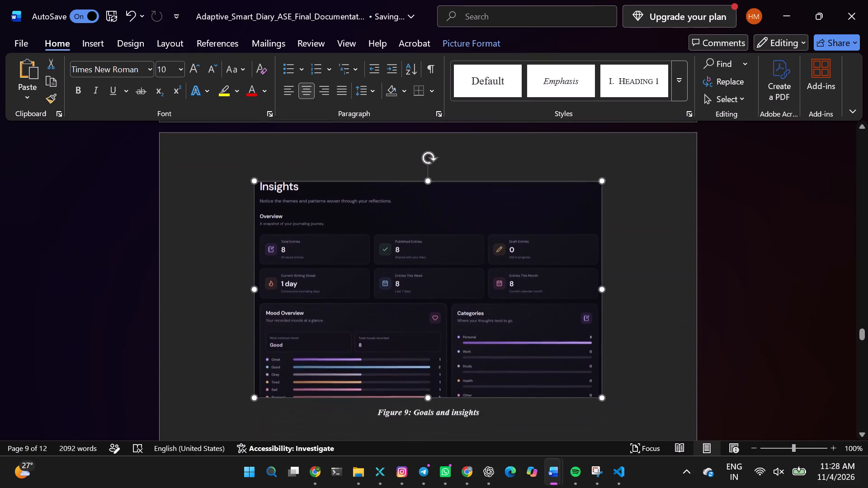
left_click_drag(600, 394, 579, 375)
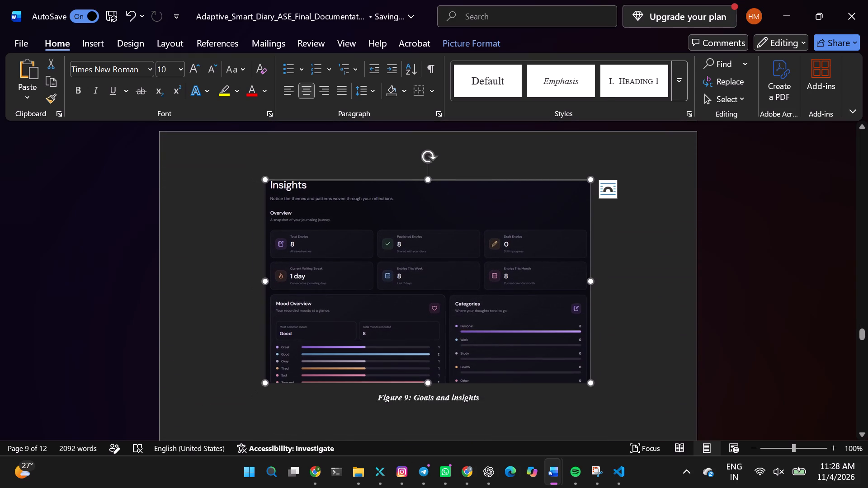
left_click_drag(590, 382, 571, 361)
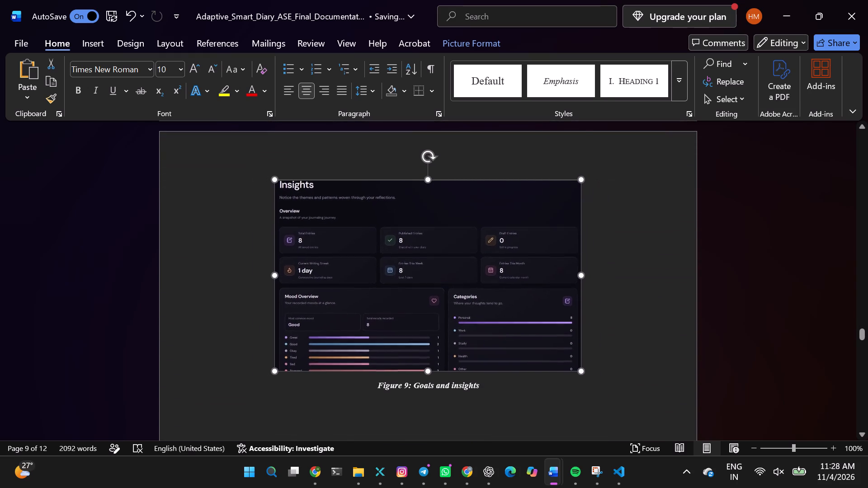
left_click_drag(571, 361, 568, 358)
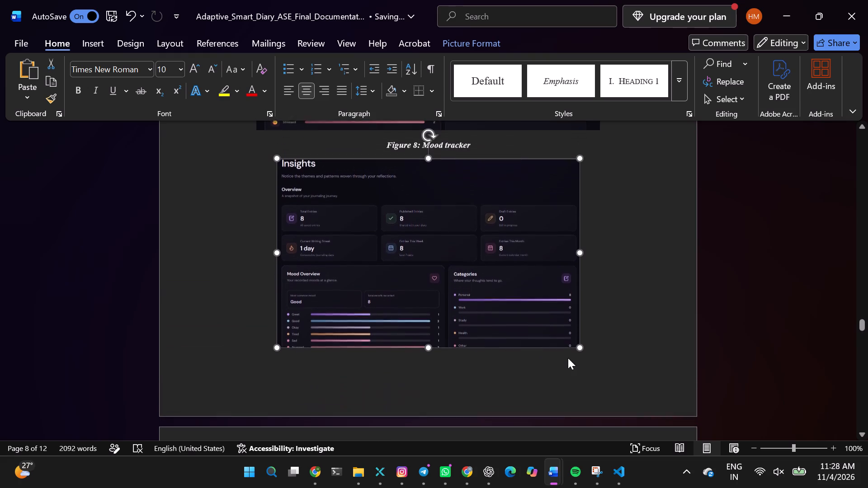
Shrink the Mood Tracker screenshot proportionally to nearly the Insights screenshot's width so the Figure 9 caption fits on the same page.
scroll(579, 314, "up", 1)
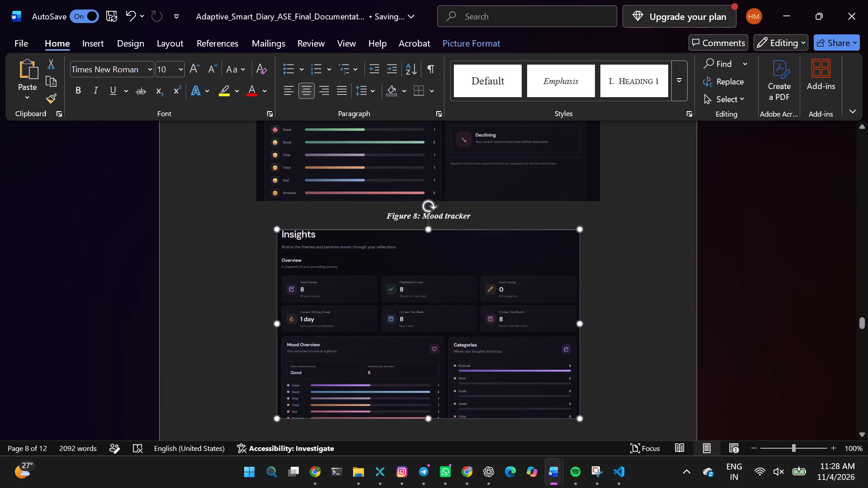
left_click(566, 168)
left_click_drag(600, 203, 595, 196)
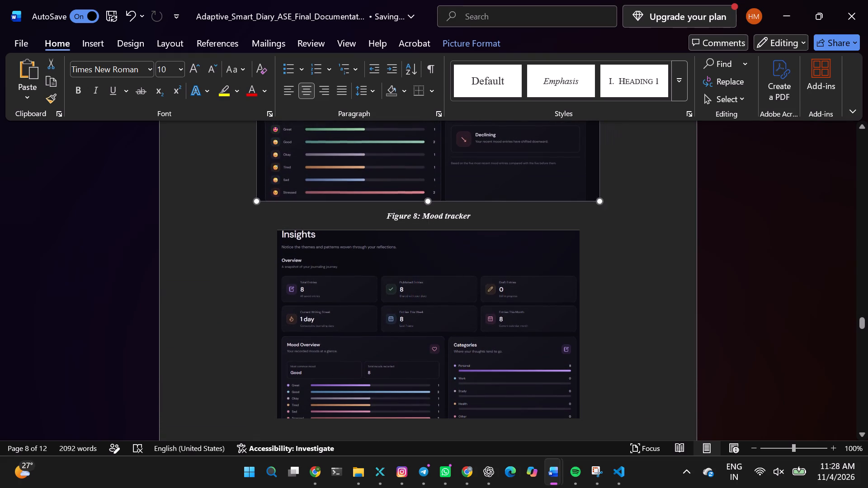
left_click_drag(595, 196, 569, 177)
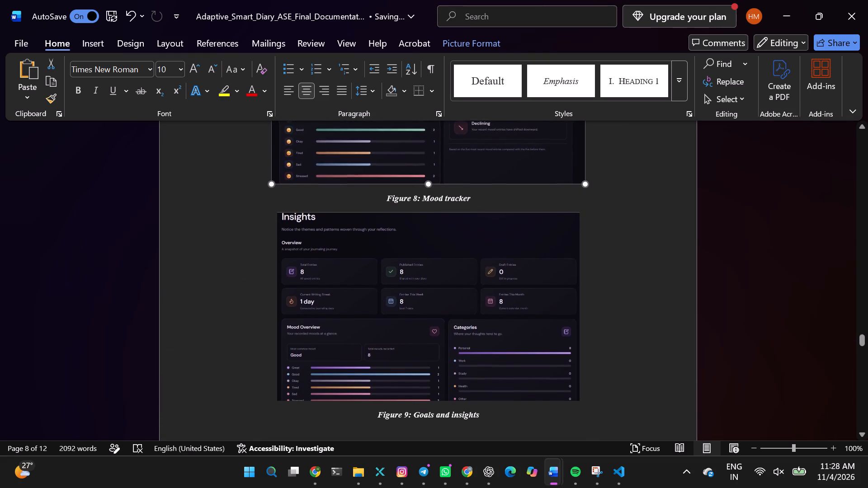
Shrink the Calendar screenshot above the Figure 7 caption proportionally to slightly less than the Mood Tracker screenshot's width.
left_click(642, 207)
scroll(642, 207, "up", 1)
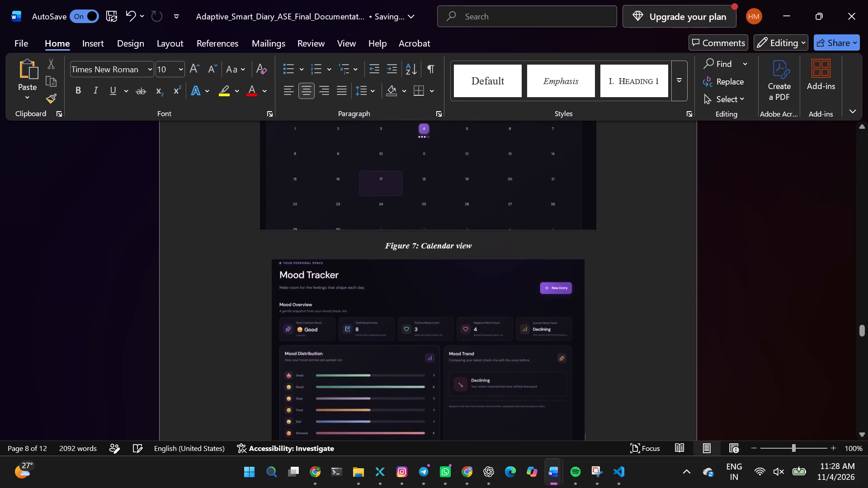
scroll(642, 207, "up", 2)
scroll(642, 207, "down", 2)
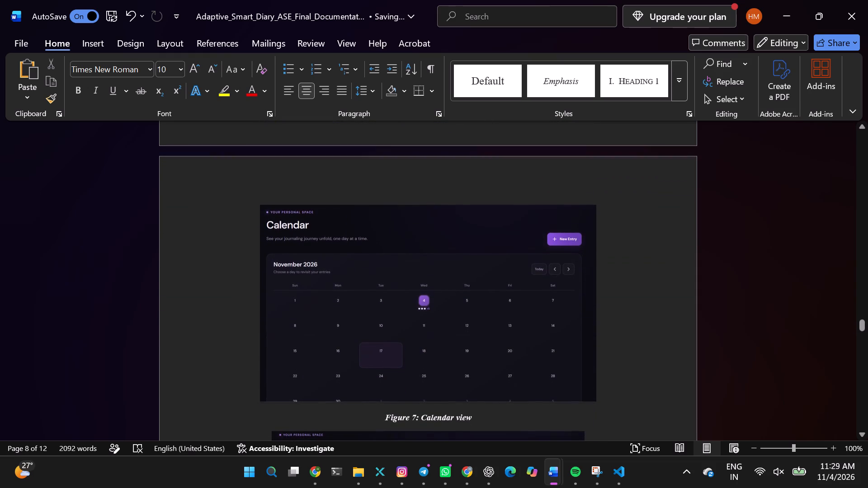
left_click(562, 310)
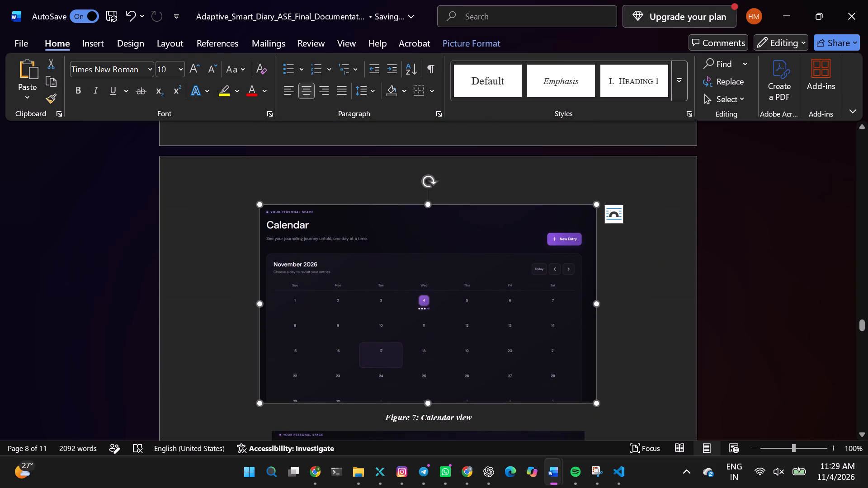
left_click_drag(594, 402, 566, 378)
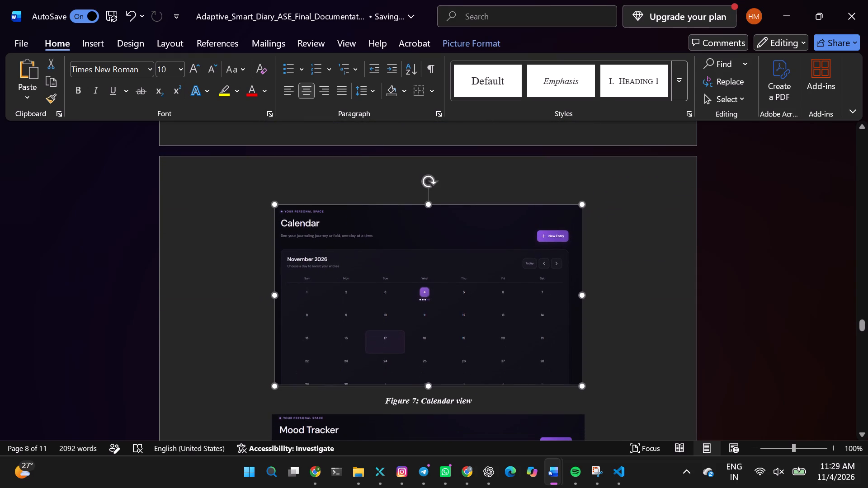
left_click_drag(566, 378, 566, 377)
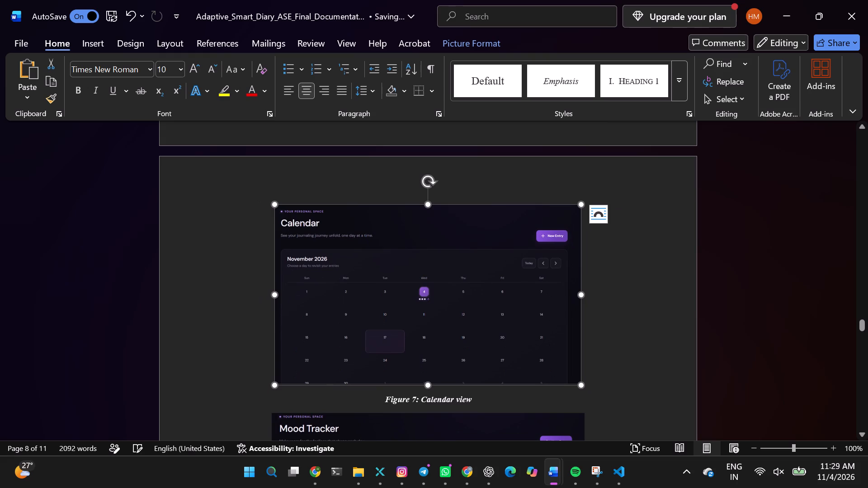
left_click(623, 385)
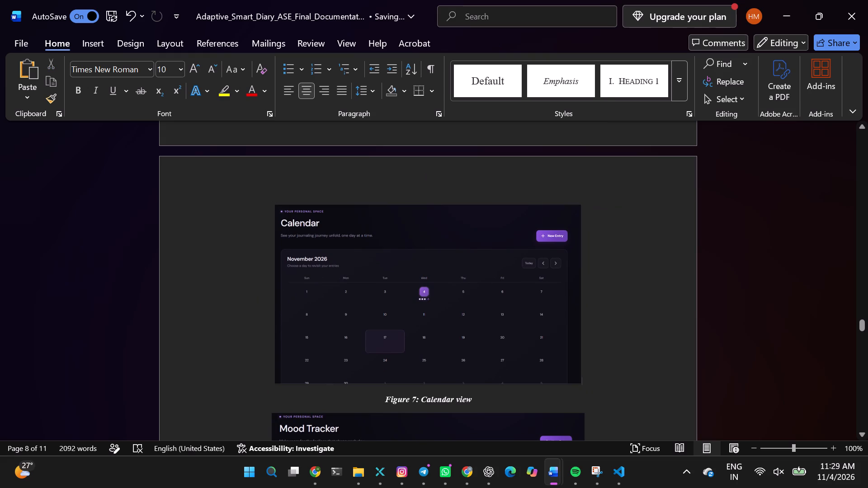
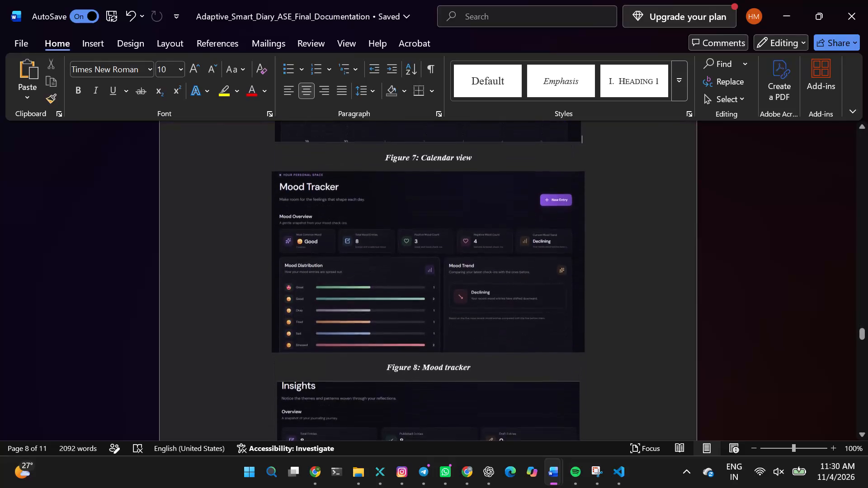
Review the report from the figures on page 8 through the List of Tables, test cases, advantages and conclusion.
scroll(623, 385, "down", 1)
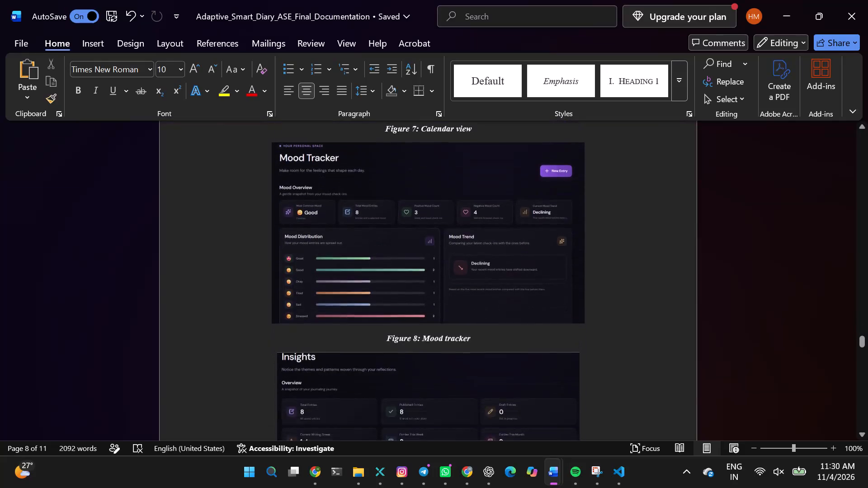
scroll(623, 385, "down", 2)
right_click(623, 385)
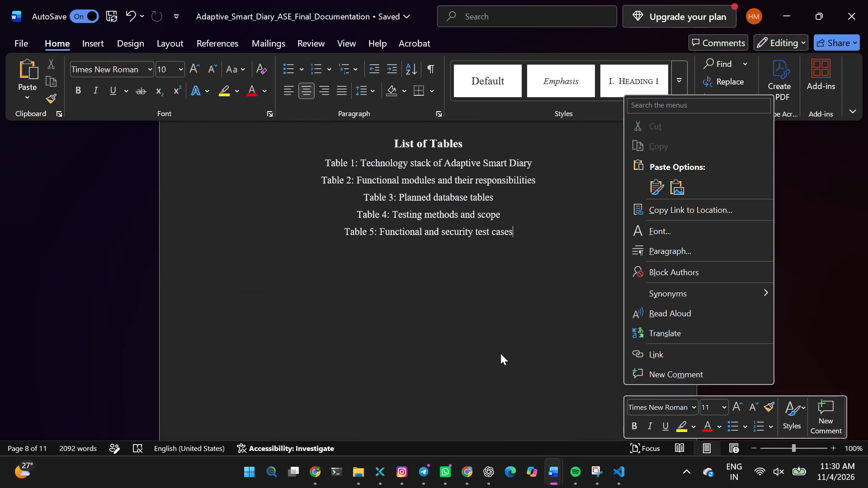
left_click(502, 351)
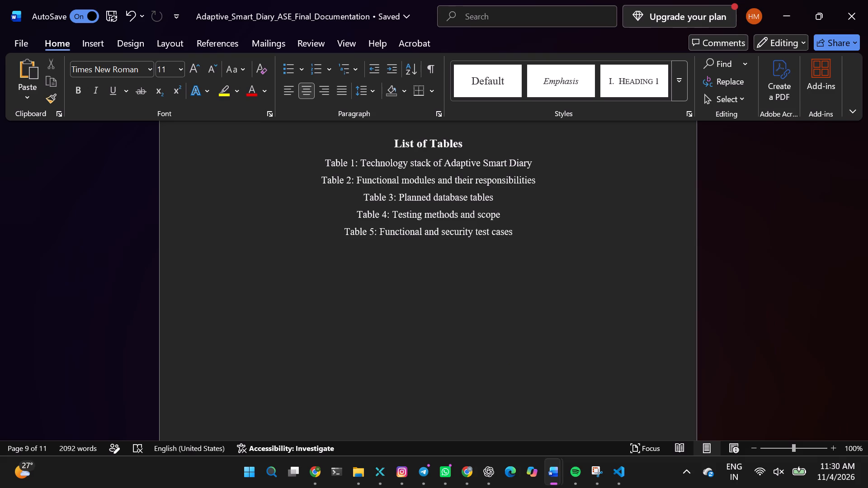
scroll(502, 351, "down", 2)
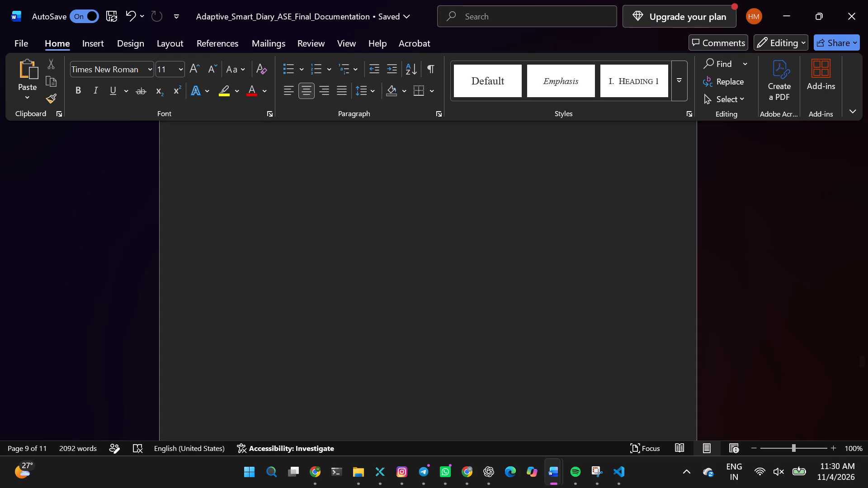
scroll(502, 351, "up", 1)
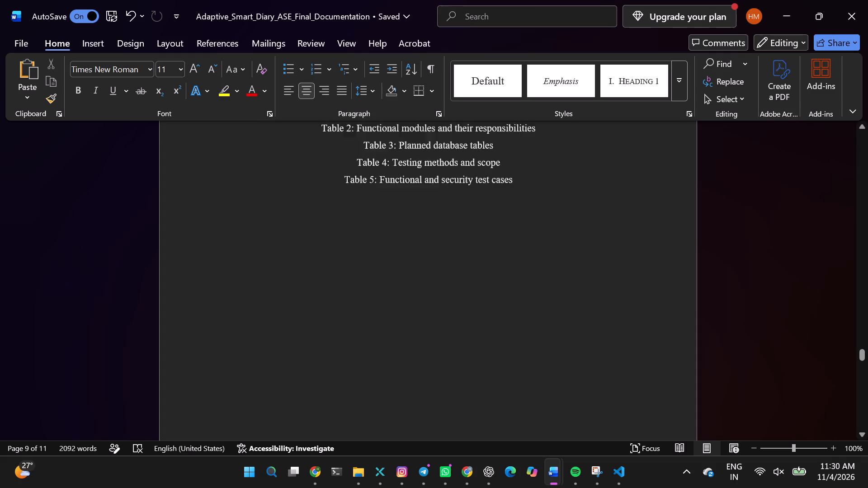
scroll(502, 351, "up", 2)
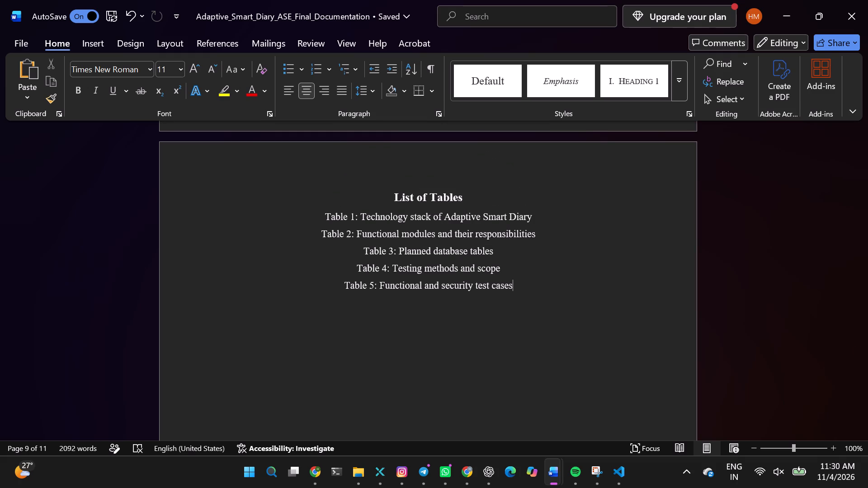
scroll(502, 351, "down", 5)
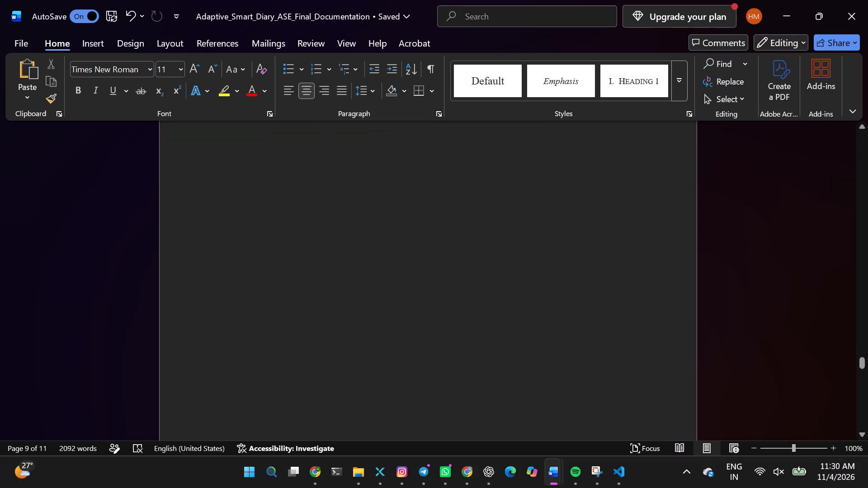
scroll(502, 351, "down", 4)
scroll(502, 351, "up", 1)
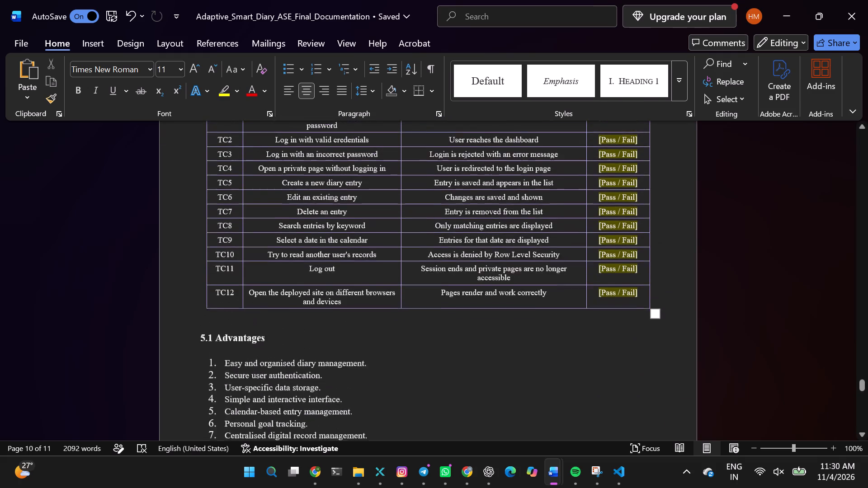
scroll(502, 351, "up", 1)
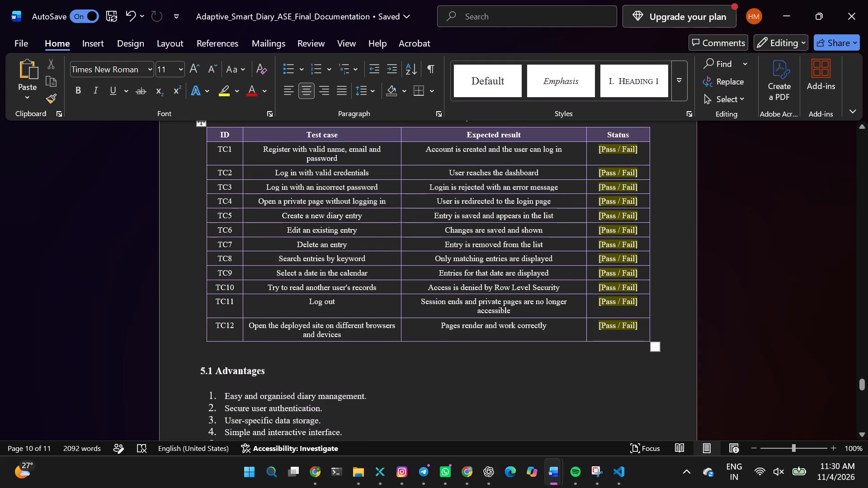
left_click(502, 351)
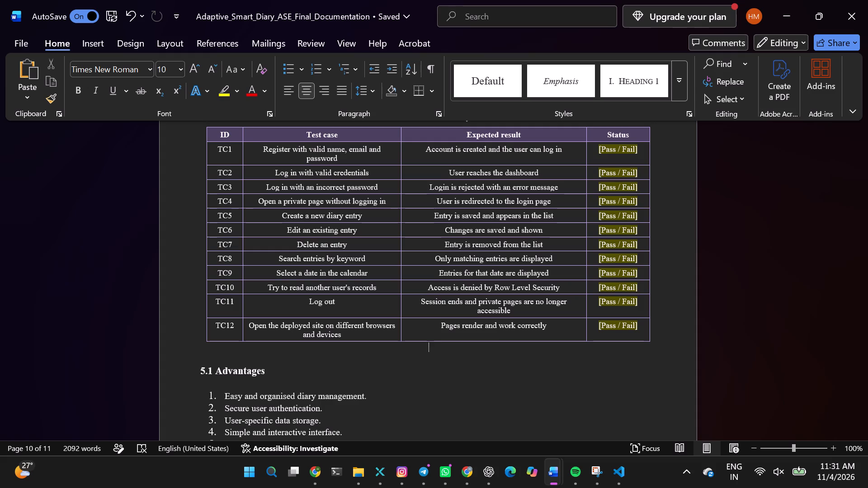
scroll(502, 351, "down", 1)
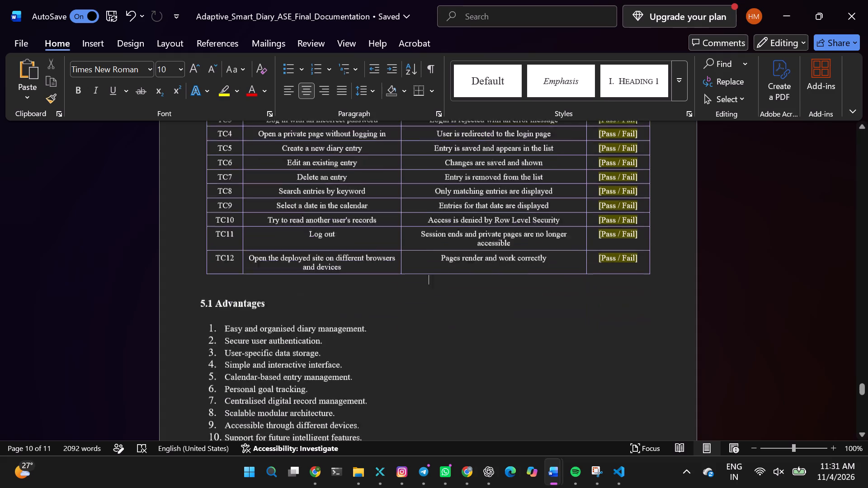
scroll(502, 351, "down", 4)
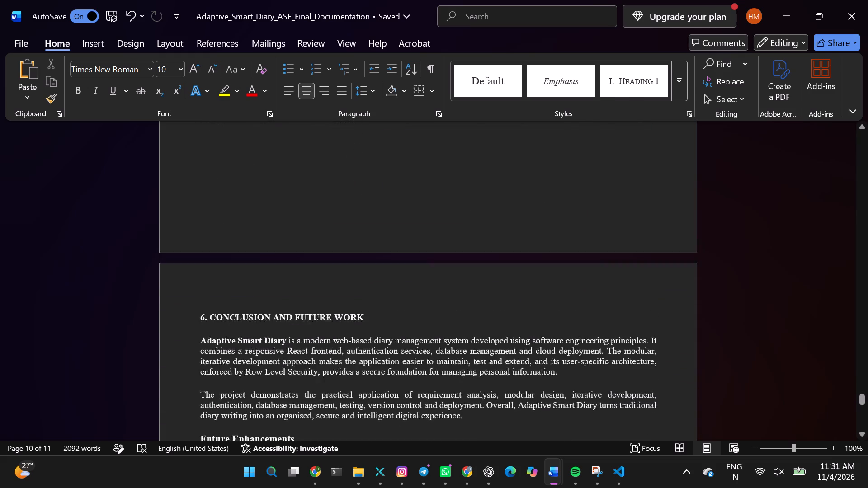
scroll(502, 351, "down", 1)
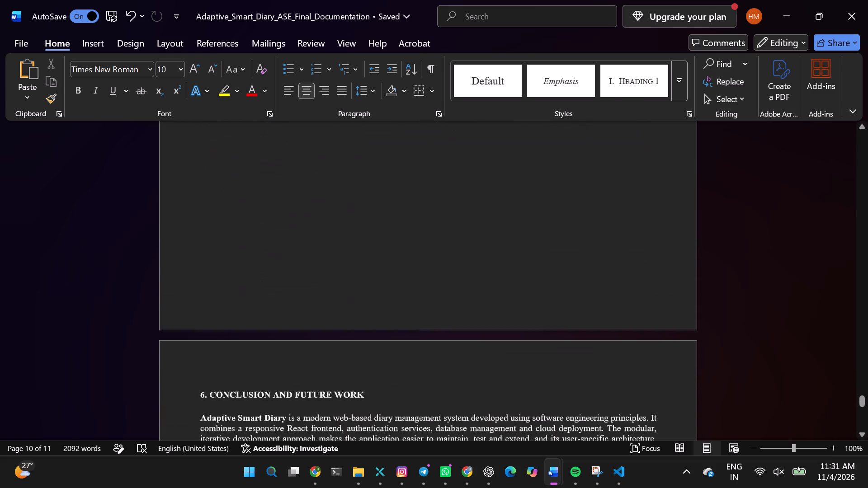
scroll(502, 351, "down", 1)
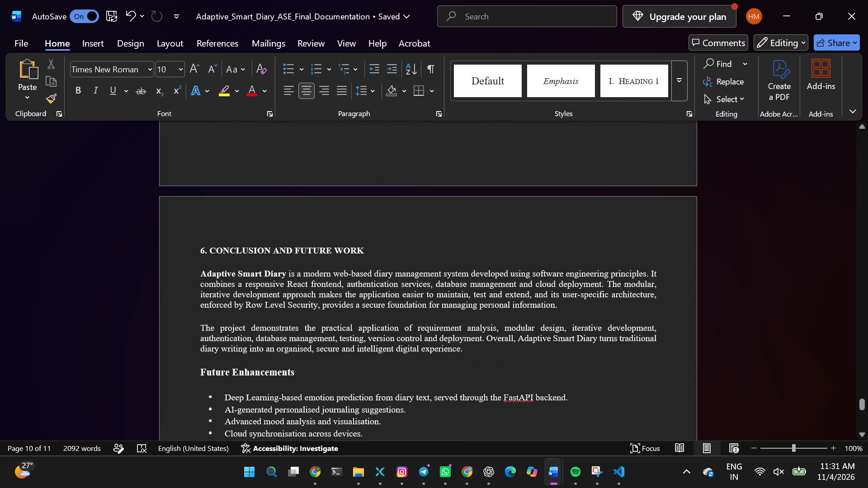
Check the layout of the whole report from the title page through the tables and figures to the 5.1 Advantages list.
scroll(438, 272, "up", 17)
scroll(438, 272, "down", 1)
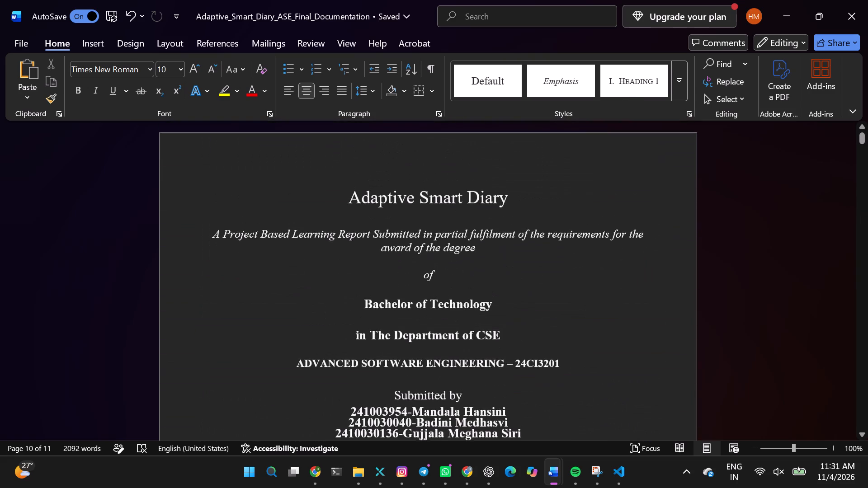
scroll(438, 272, "down", 10)
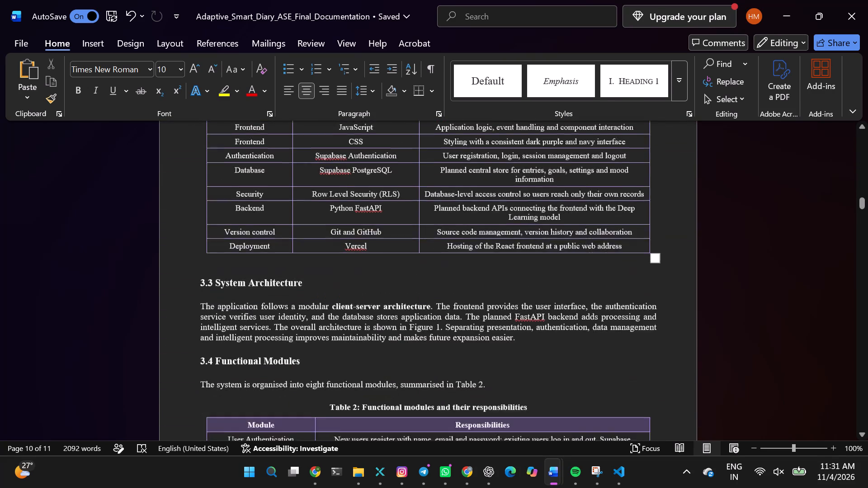
scroll(438, 272, "down", 5)
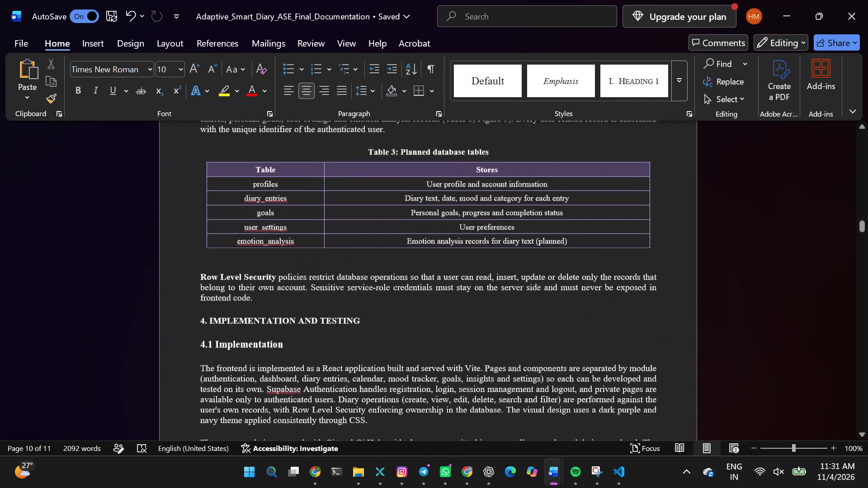
scroll(438, 272, "down", 5)
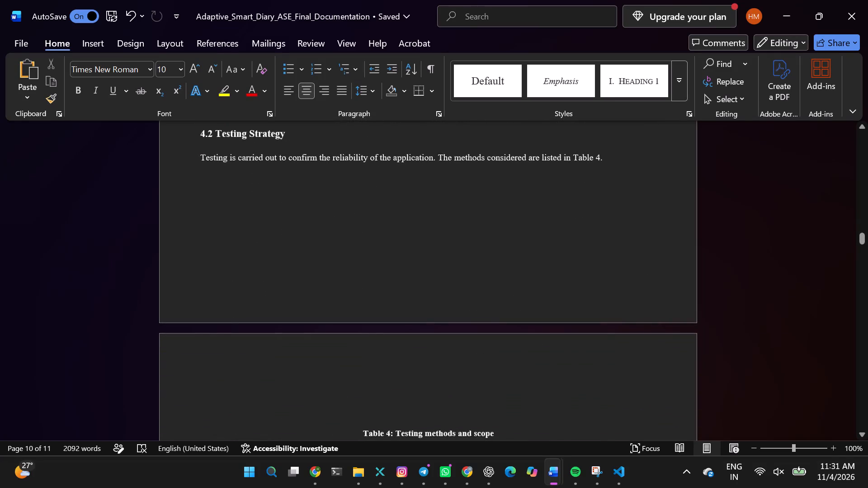
scroll(438, 272, "down", 4)
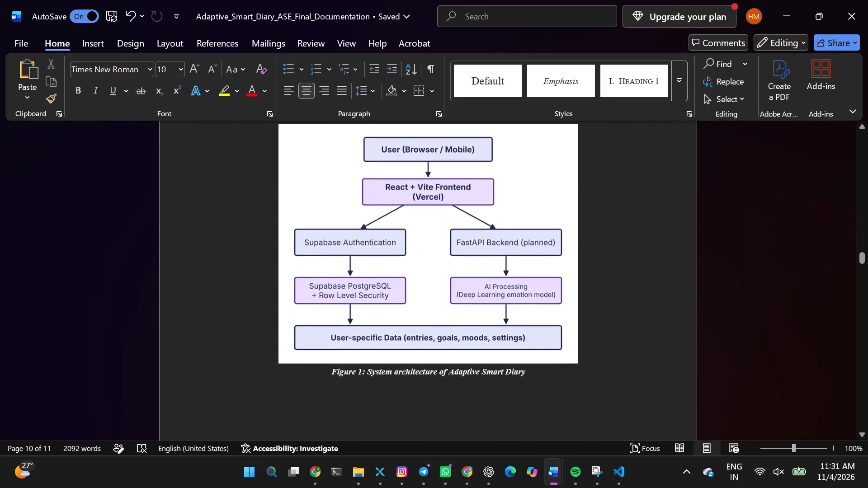
scroll(438, 272, "down", 4)
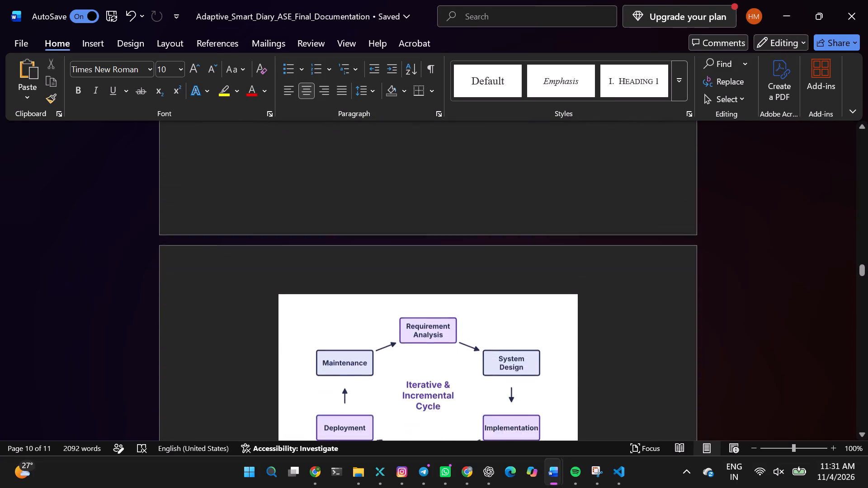
scroll(438, 272, "down", 5)
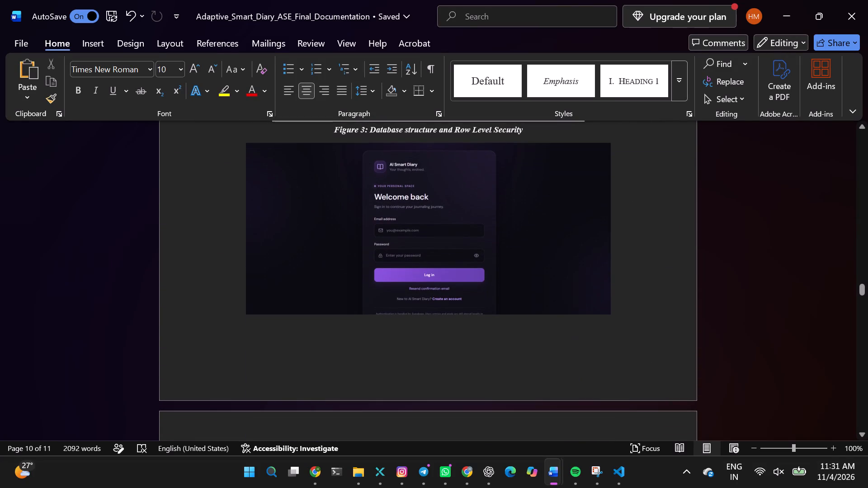
scroll(438, 272, "down", 1)
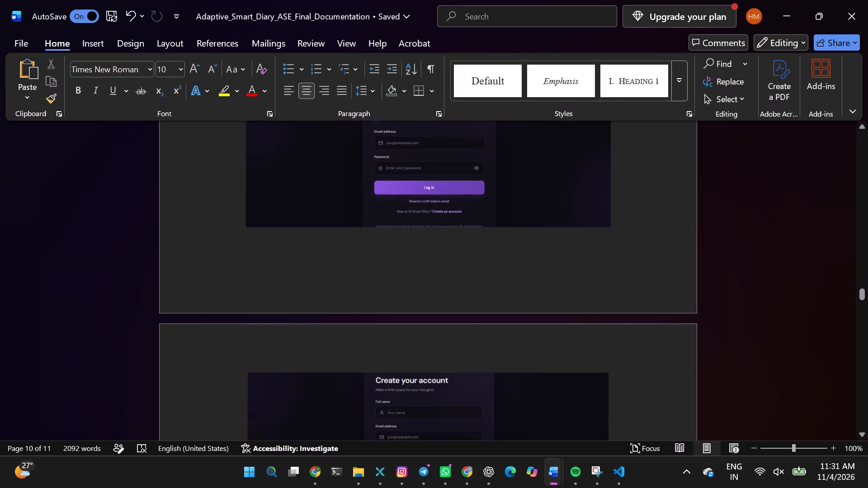
scroll(438, 272, "down", 5)
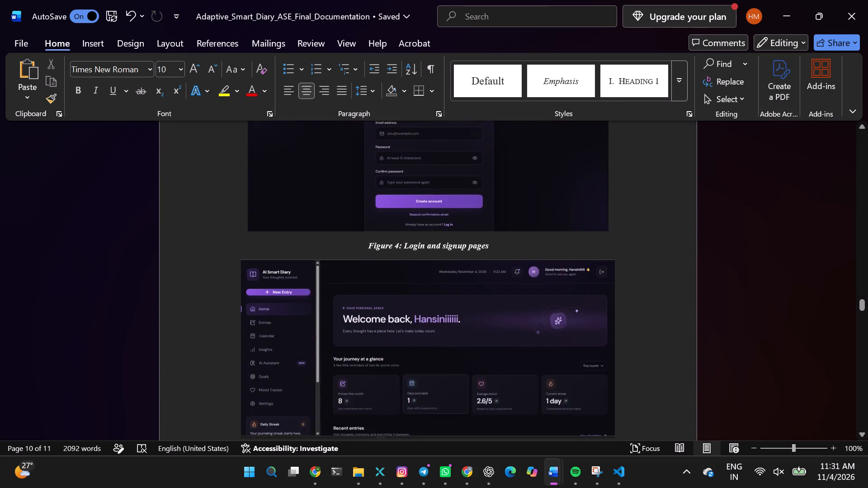
scroll(438, 272, "down", 4)
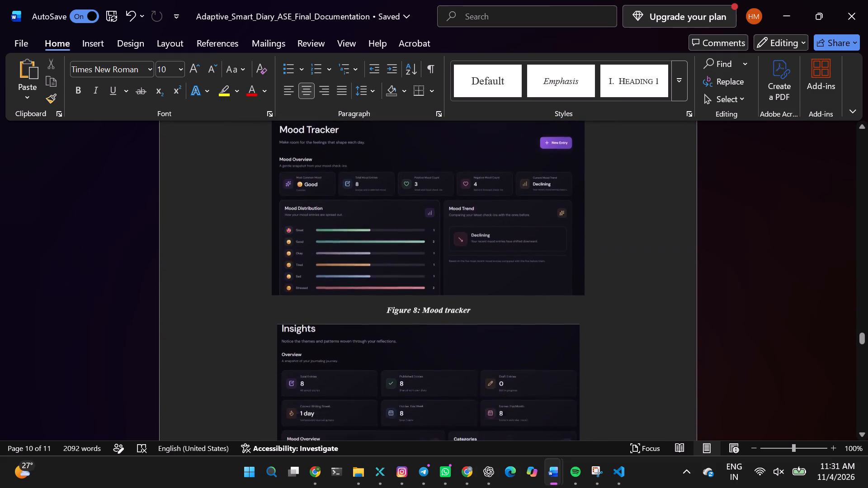
scroll(438, 272, "down", 9)
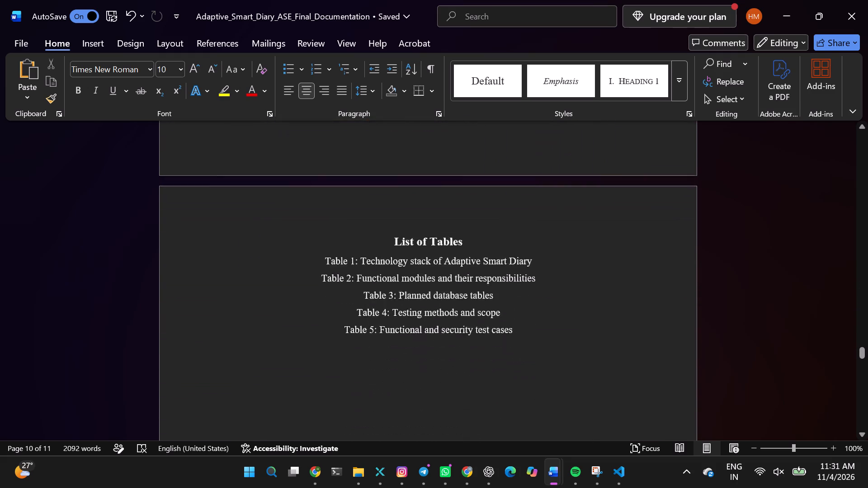
scroll(438, 272, "down", 3)
scroll(533, 261, "down", 2)
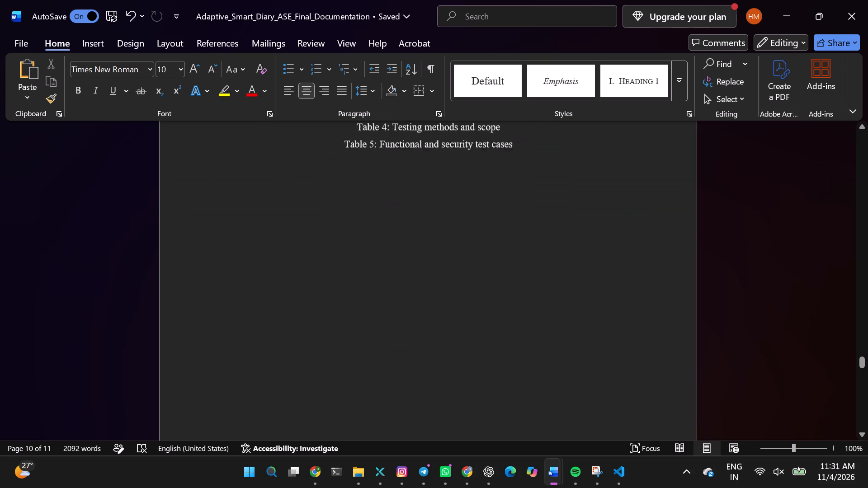
scroll(533, 261, "down", 6)
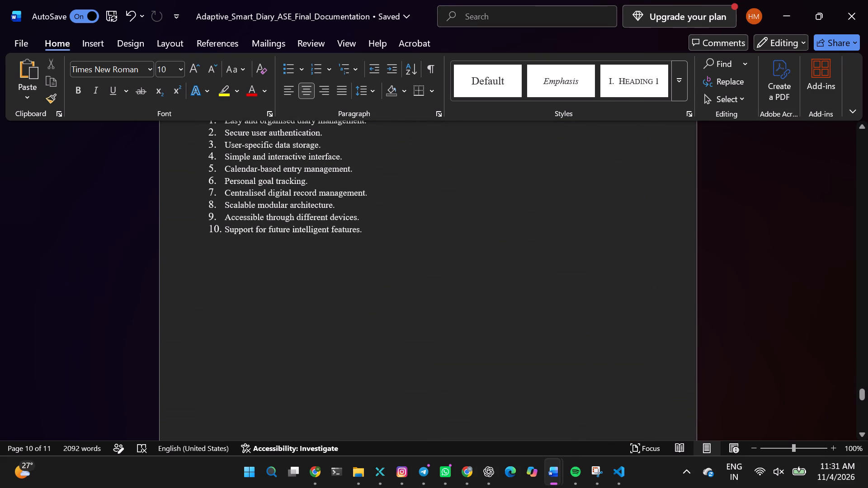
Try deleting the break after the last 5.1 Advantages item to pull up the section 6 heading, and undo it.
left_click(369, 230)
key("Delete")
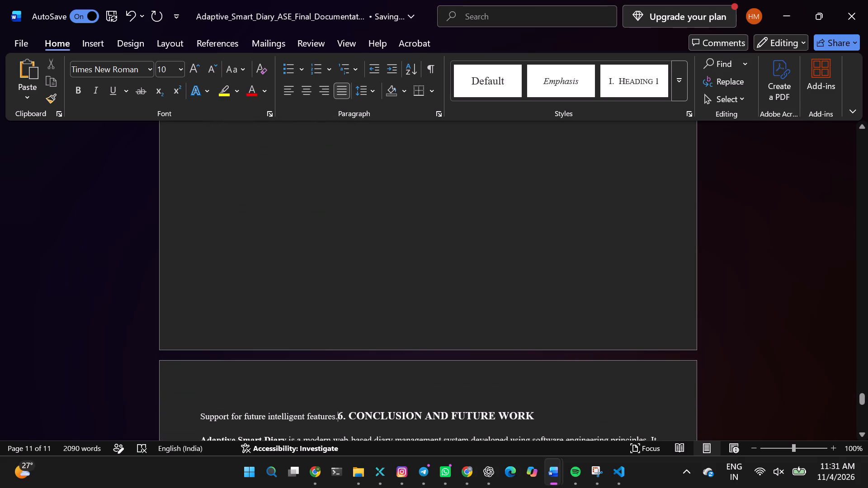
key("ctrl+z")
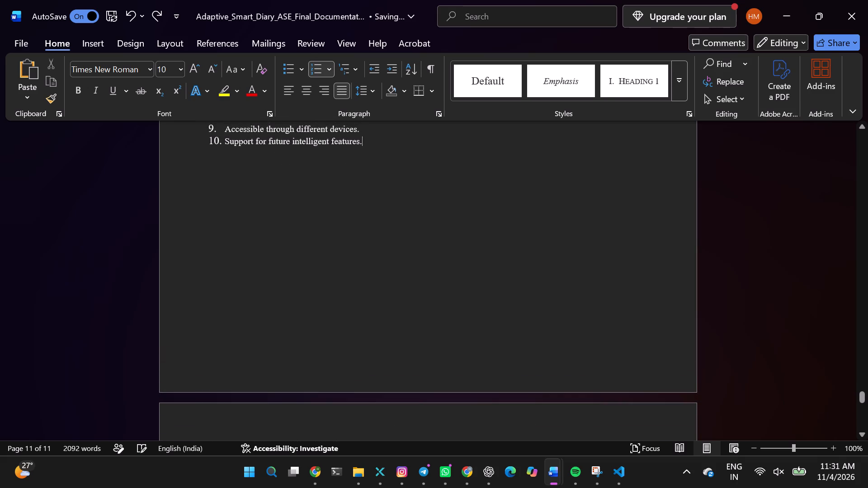
Try to close the gap before the "6. CONCLUSION AND FUTURE WORK" heading by deleting backwards from the heading's start.
scroll(319, 421, "down", 2)
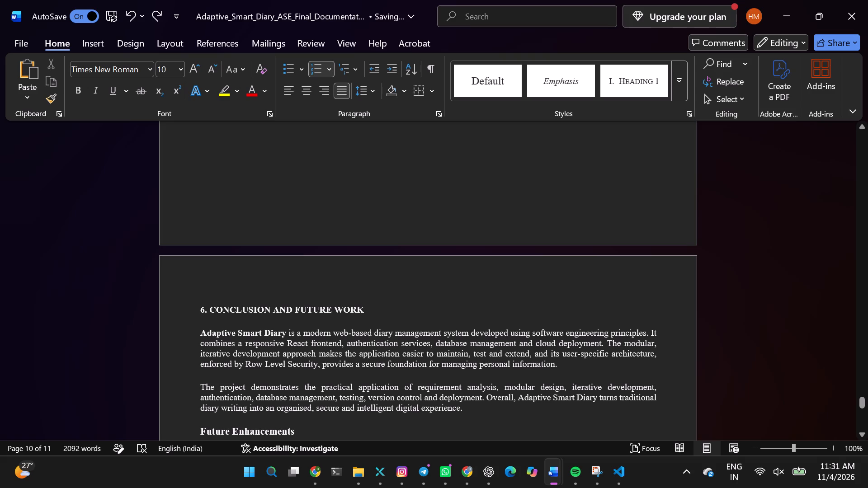
scroll(538, 385, "down", 1)
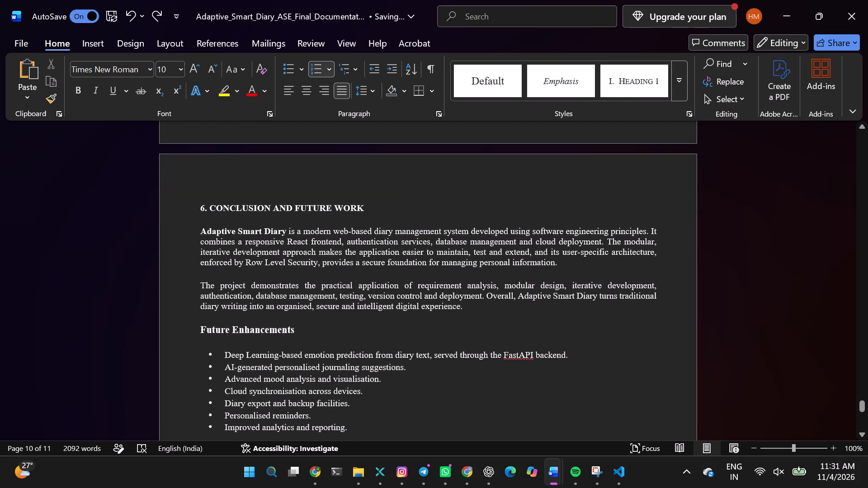
left_click(199, 199)
key("BackSpace")
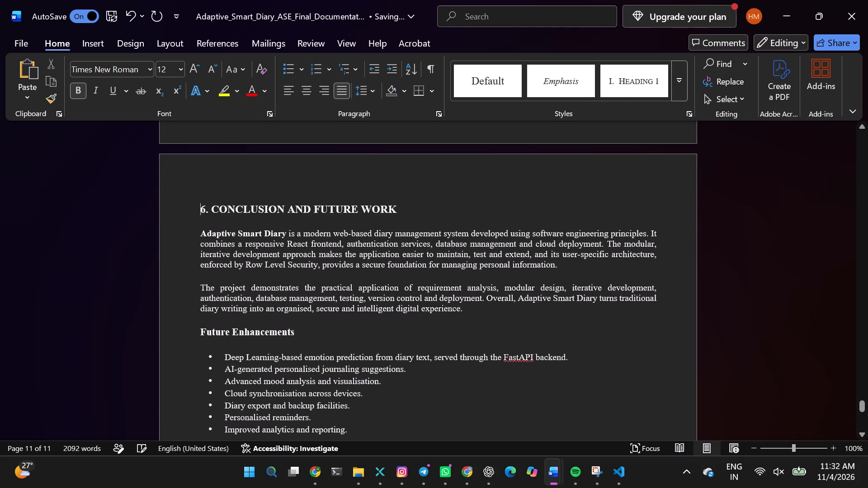
key("BackSpace")
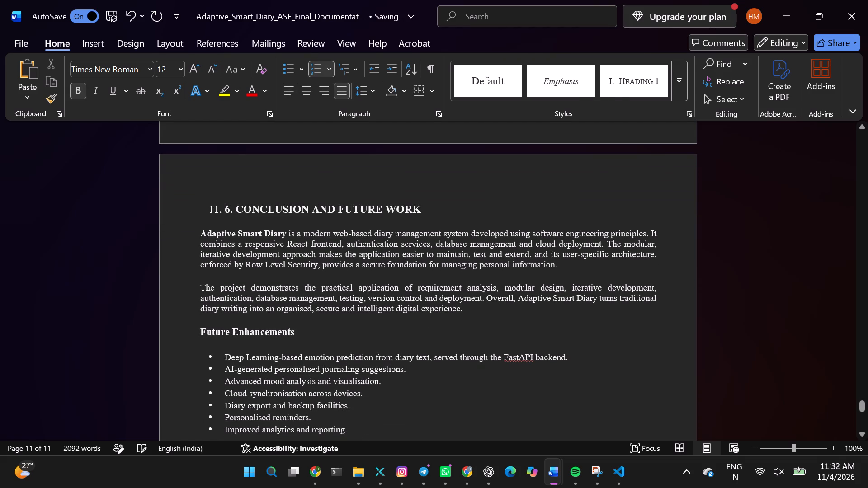
key("BackSpace")
key("BackSpace")
key("BackSpace")
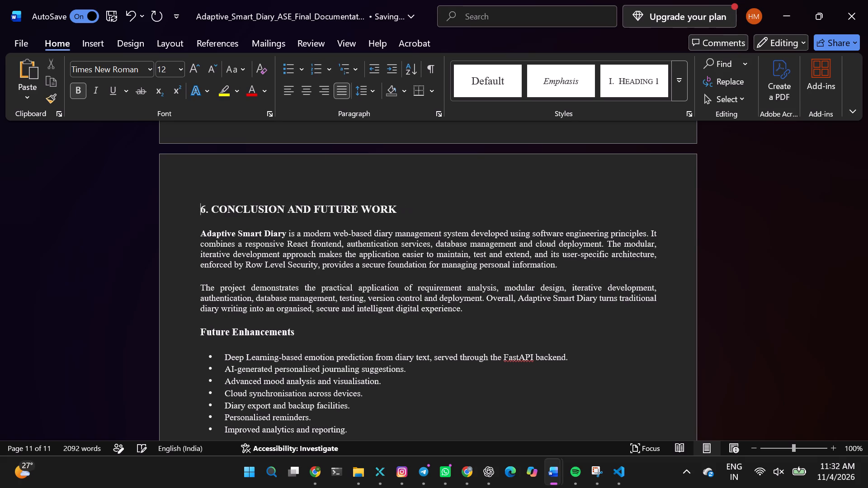
key("BackSpace")
key("BackSpace")
key("BackSpace")
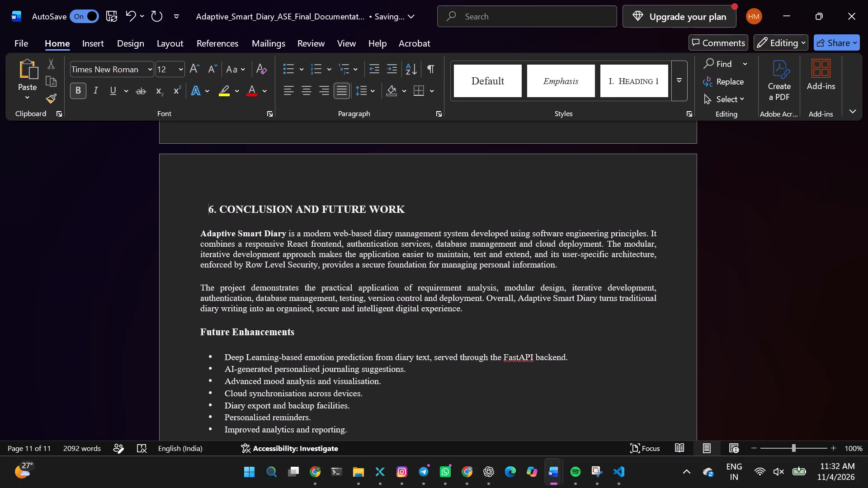
Check the pages from the section 5 test case table through the Advantages, Future Enhancements and References lists.
scroll(199, 199, "up", 7)
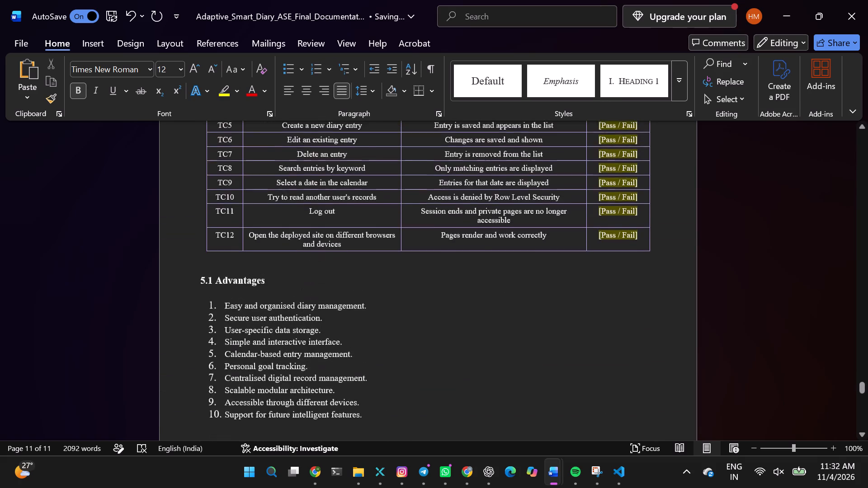
scroll(199, 200, "down", 2)
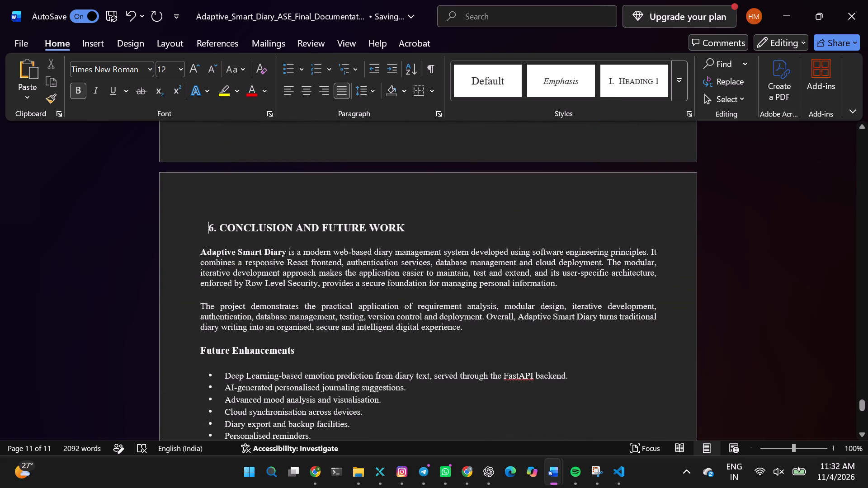
scroll(199, 200, "down", 3)
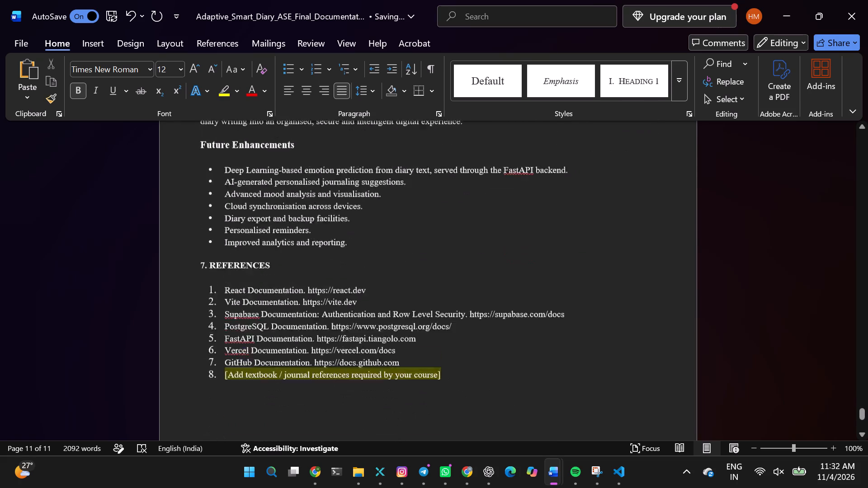
scroll(199, 200, "down", 1)
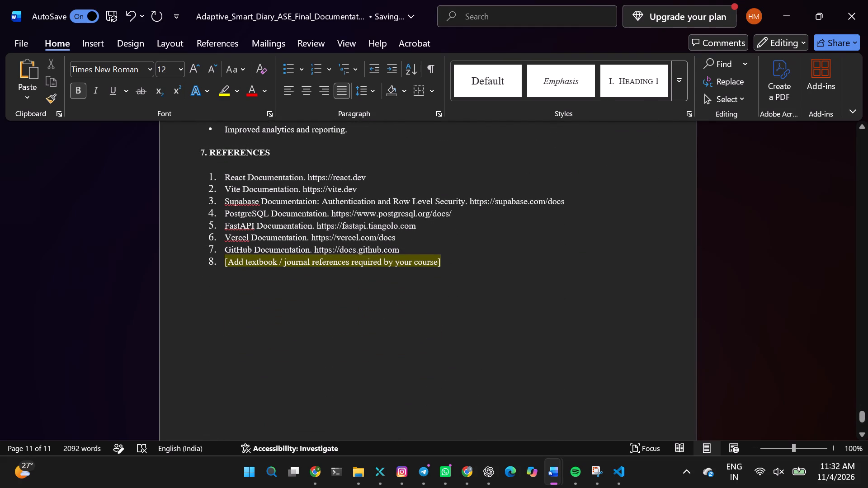
scroll(434, 258, "up", 2)
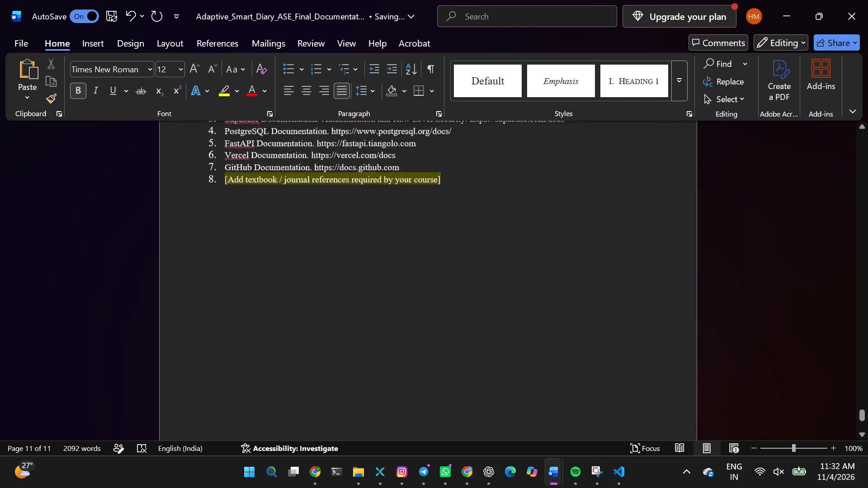
scroll(434, 258, "up", 1)
scroll(434, 258, "right", 1)
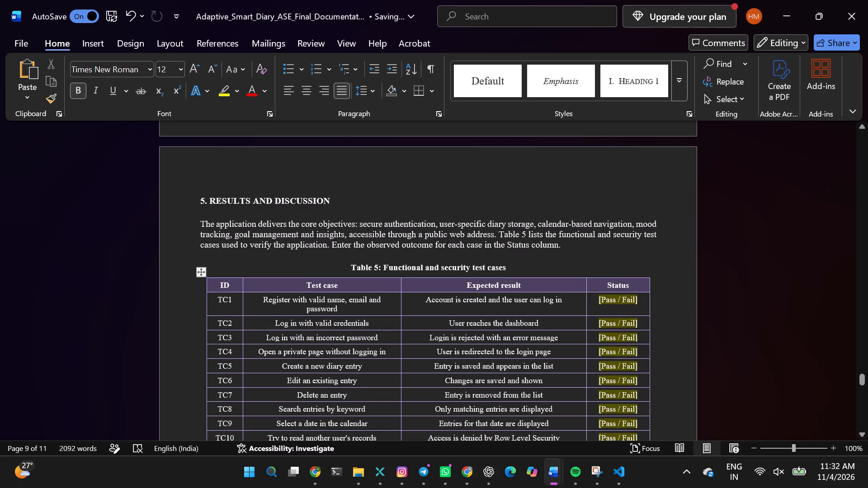
scroll(434, 258, "down", 1)
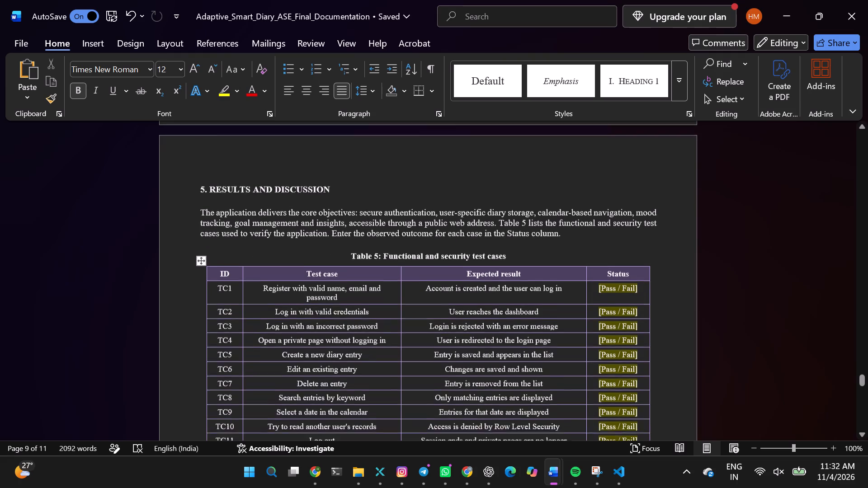
scroll(434, 258, "down", 1)
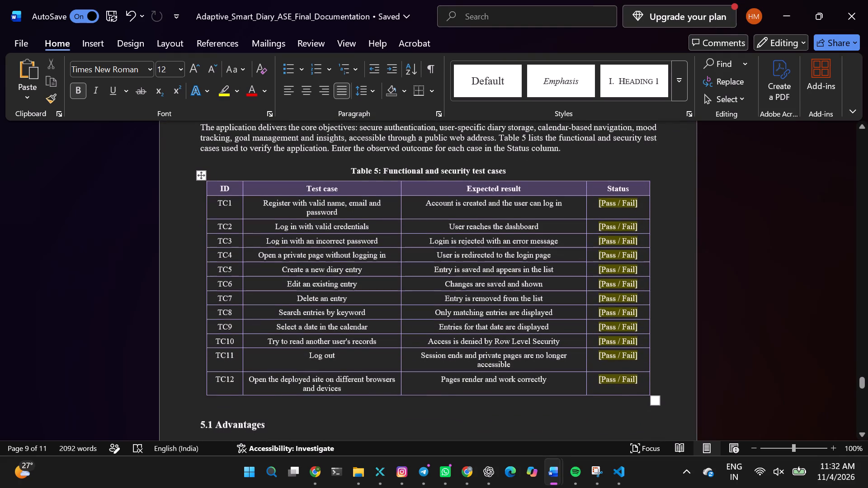
scroll(434, 258, "down", 1)
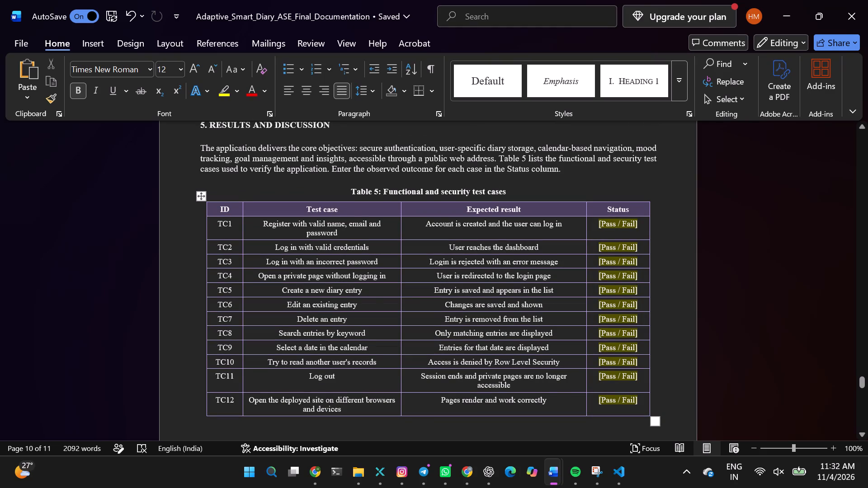
scroll(246, 176, "right", 1)
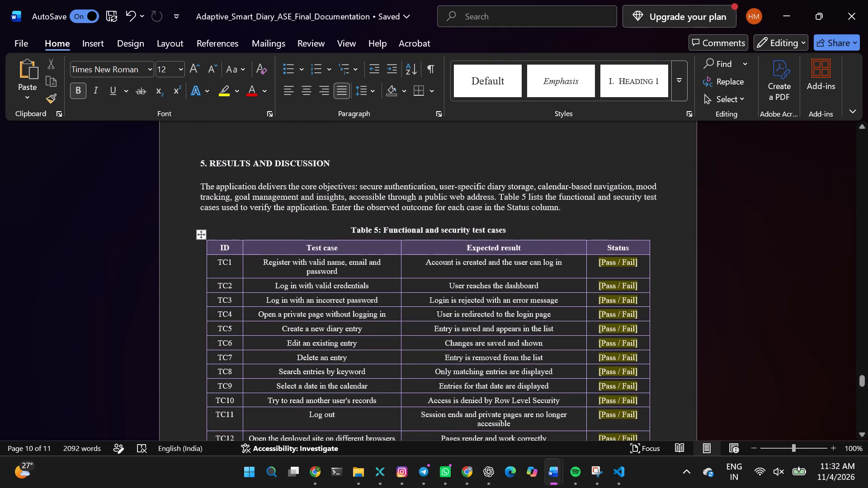
Reduce the TC1 Status placeholder in Table 5 to the word Pass, without brackets or the Fail option.
left_click(638, 261)
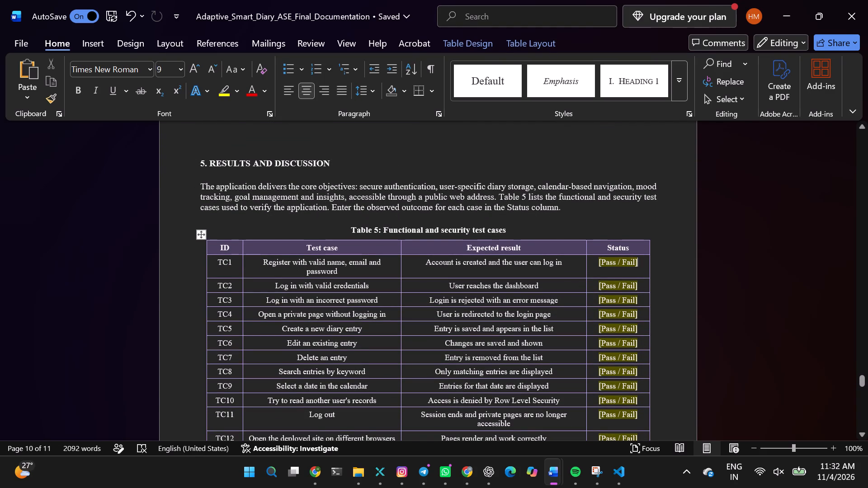
key("BackSpace")
key("BackSpace")
key("BackSpace")
key("BackSpace")
key("BackSpace")
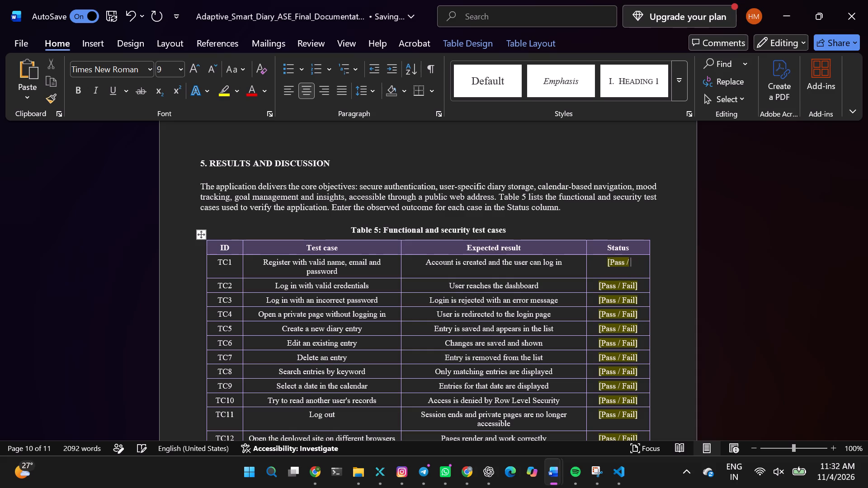
key("BackSpace")
key("BackSpace")
key("Left")
key("Left")
key("Left")
key("Left")
key("Left")
key("BackSpace")
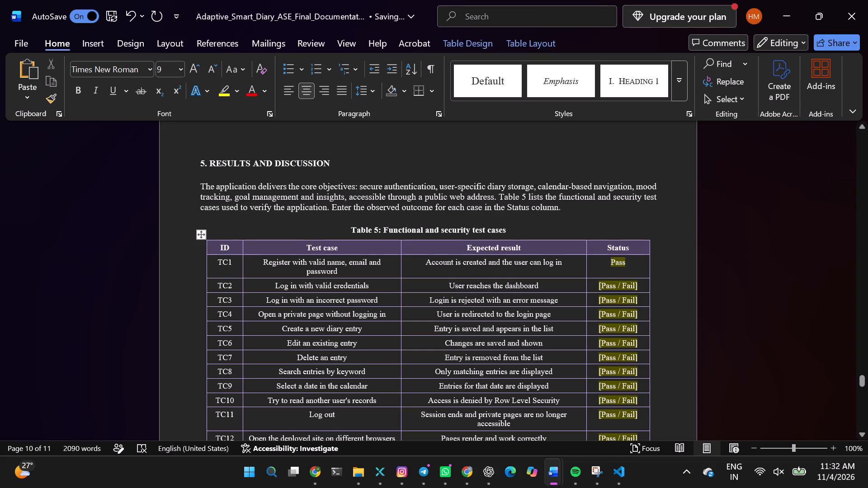
Remove the yellow highlight from Pass in the TC1 Status cell.
left_click(629, 264)
left_click_drag(629, 264, 605, 269)
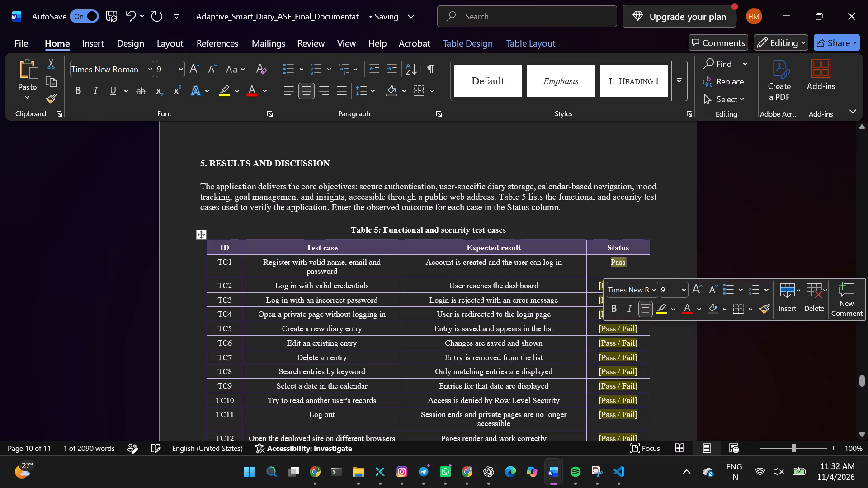
left_click(660, 304)
Copy the unhighlighted Pass from the TC1 Status cell and use it to replace the TC3 Status text.
left_click(628, 265)
left_click_drag(628, 265, 602, 268)
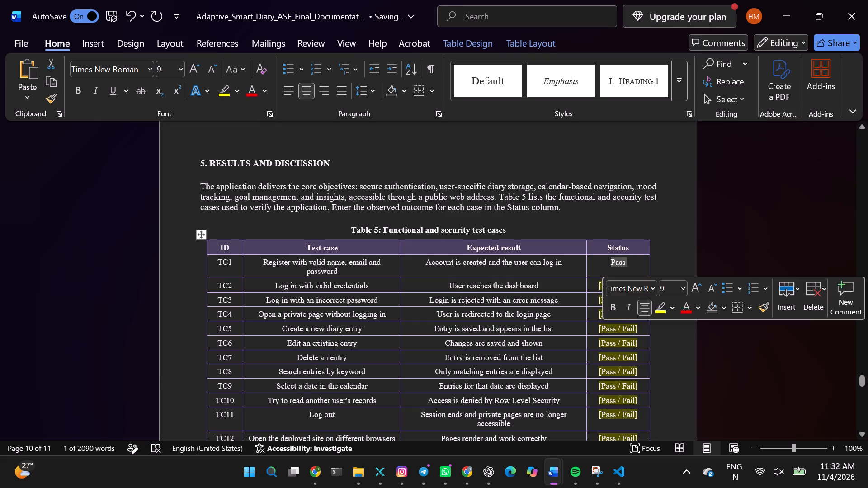
key("ctrl+c")
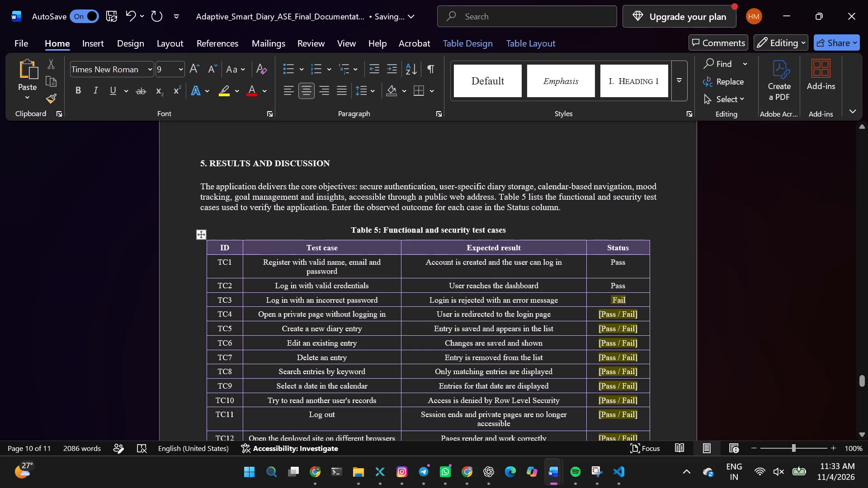
left_click_drag(632, 301, 607, 298)
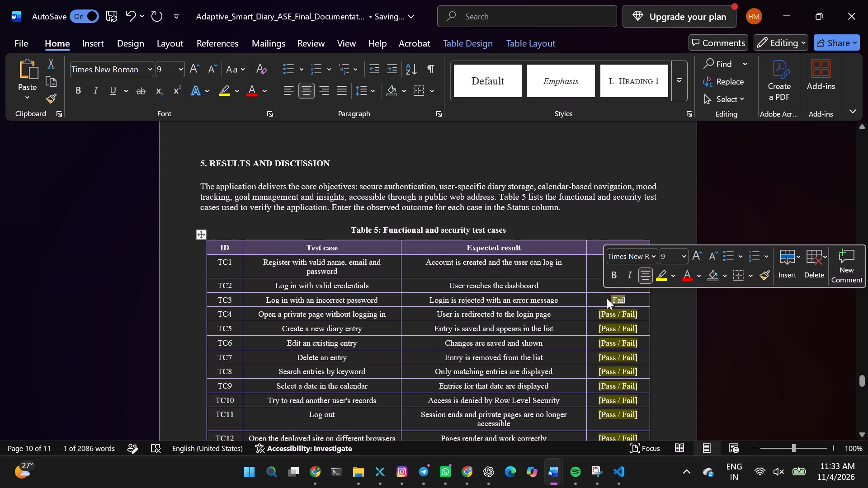
key("ctrl+v")
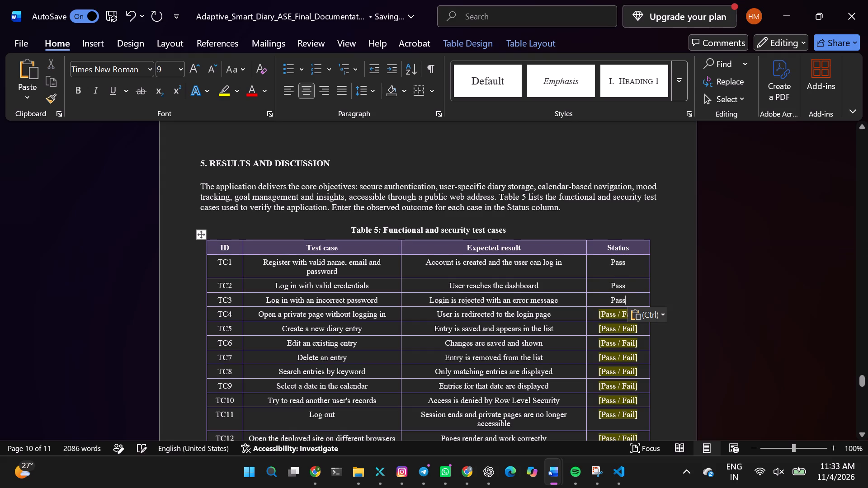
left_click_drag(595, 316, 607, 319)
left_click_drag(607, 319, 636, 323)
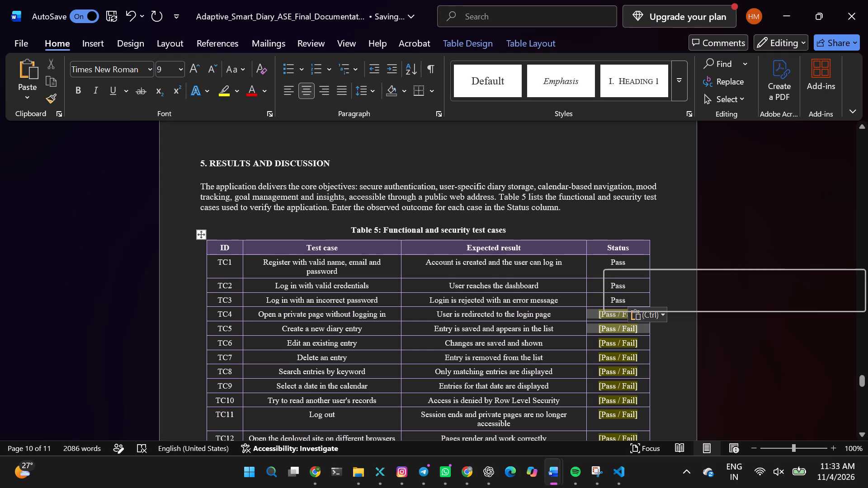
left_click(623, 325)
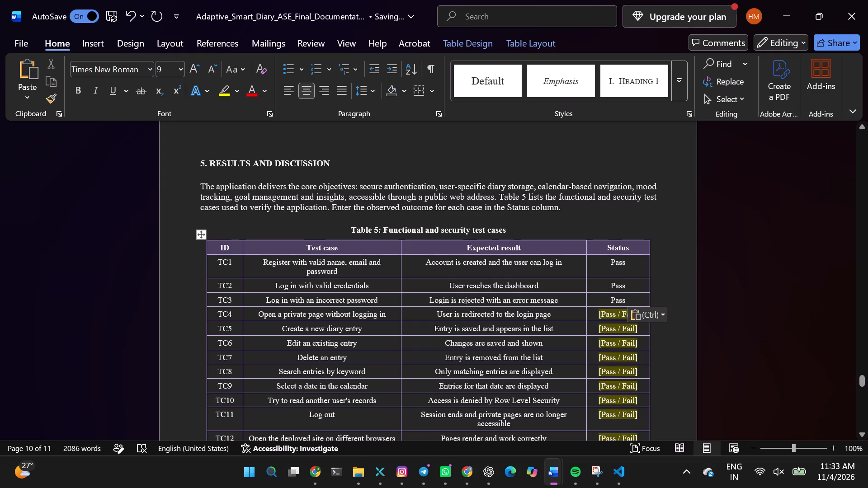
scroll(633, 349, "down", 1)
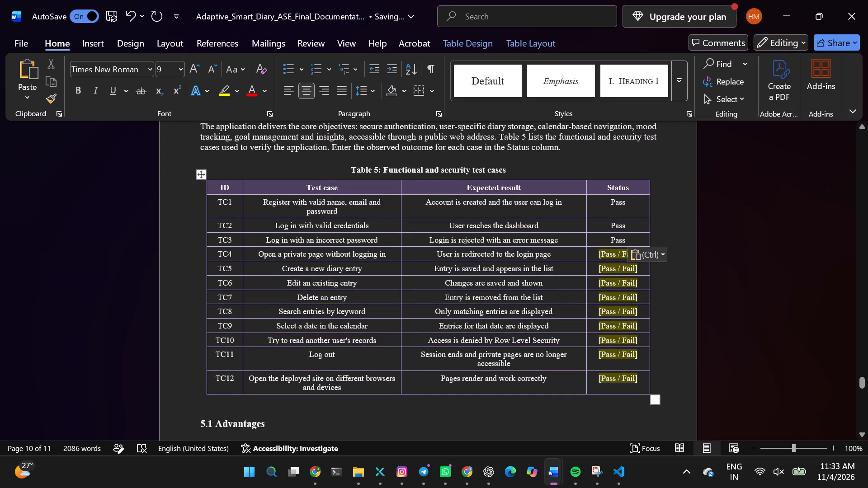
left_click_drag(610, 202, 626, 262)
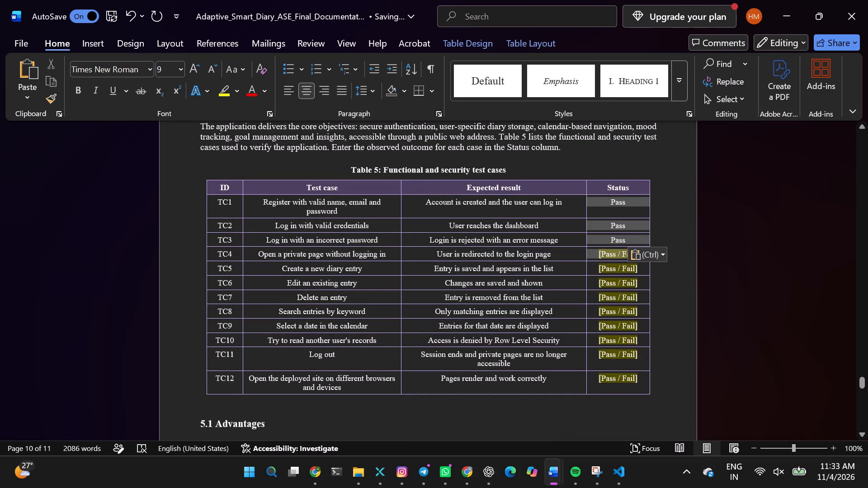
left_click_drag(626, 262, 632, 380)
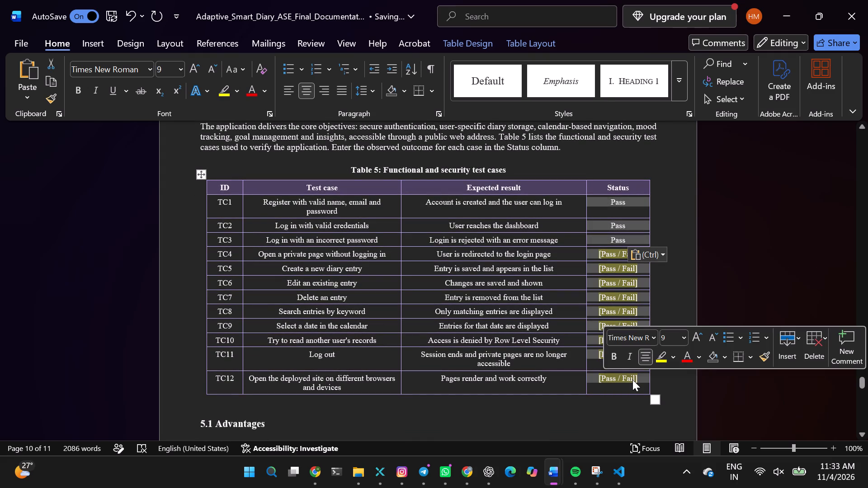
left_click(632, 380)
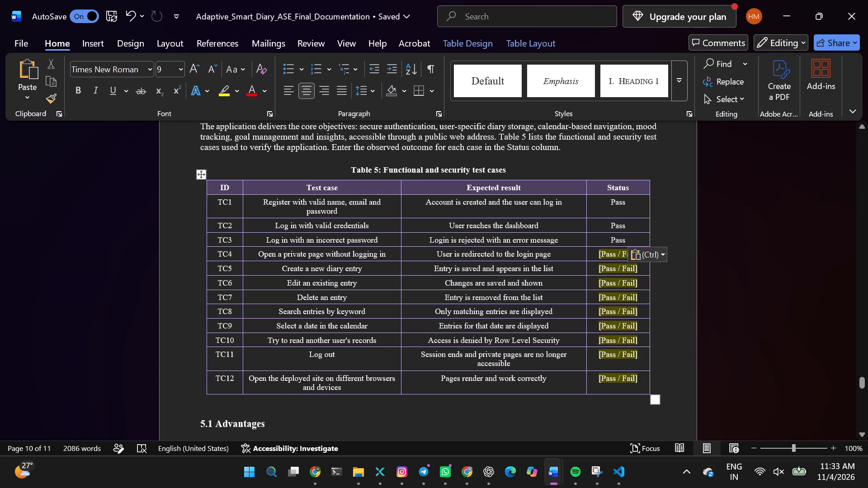
Replace the Status placeholders of TC4, TC5 and TC6 in Table 5 with the copied unhighlighted Pass.
left_click_drag(596, 257, 637, 260)
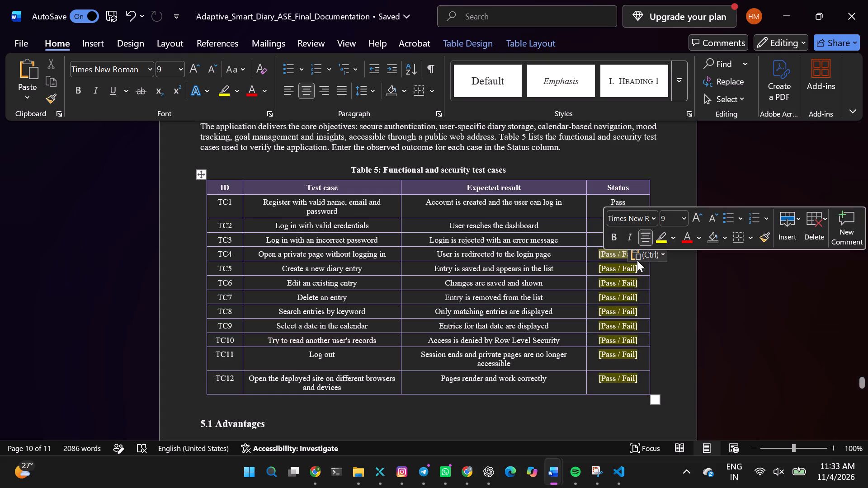
key("BackSpace")
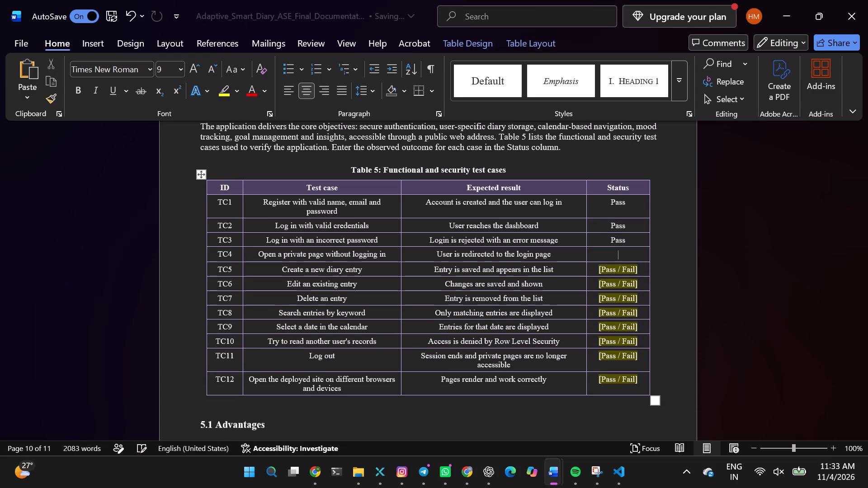
key("ctrl+v")
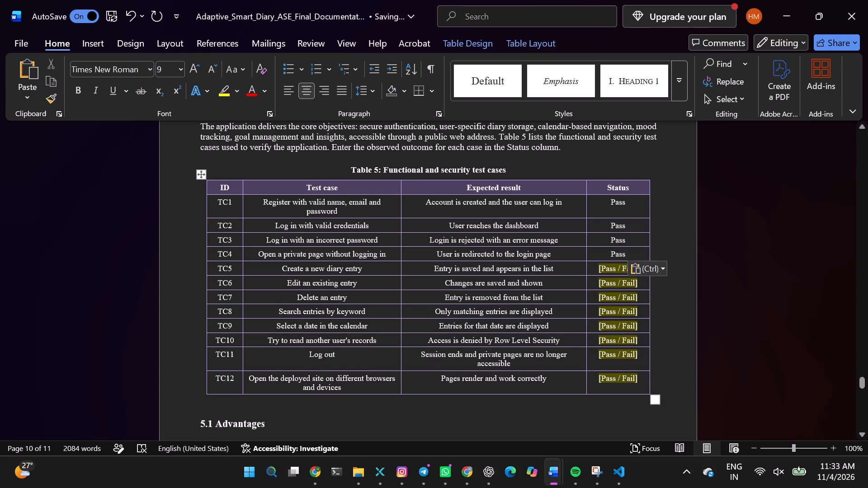
left_click_drag(595, 264, 638, 268)
key("ctrl+v")
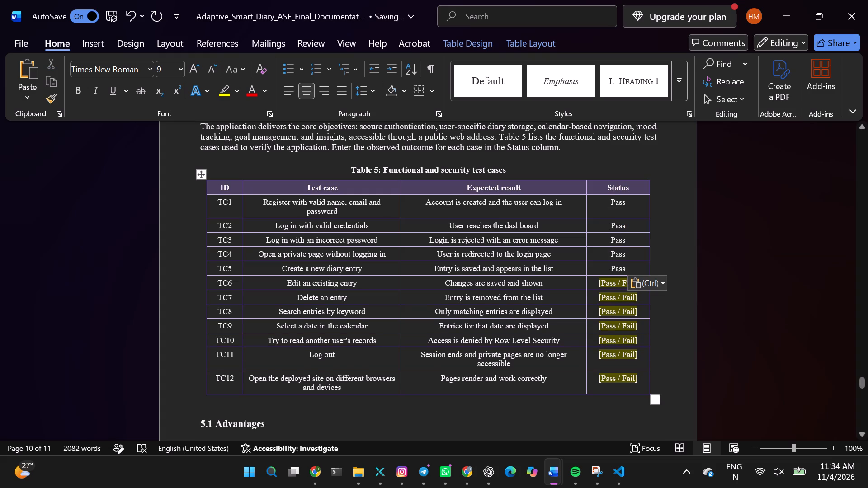
left_click(673, 335)
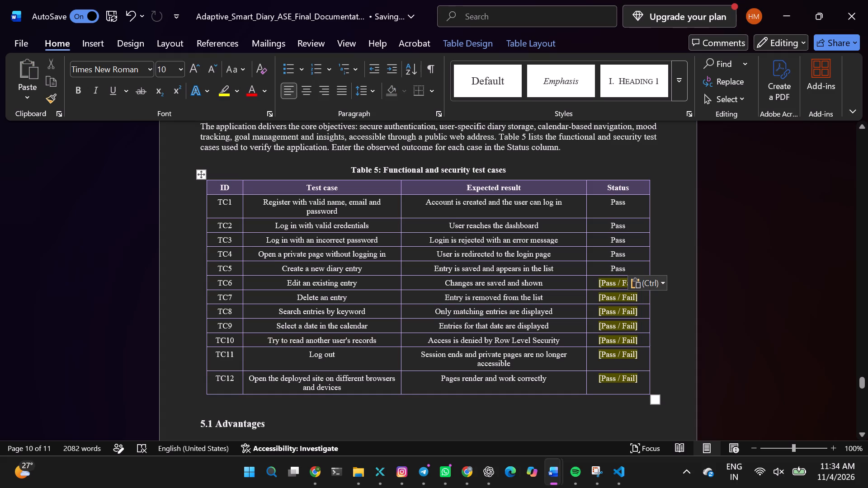
left_click(615, 324)
left_click_drag(594, 283, 635, 292)
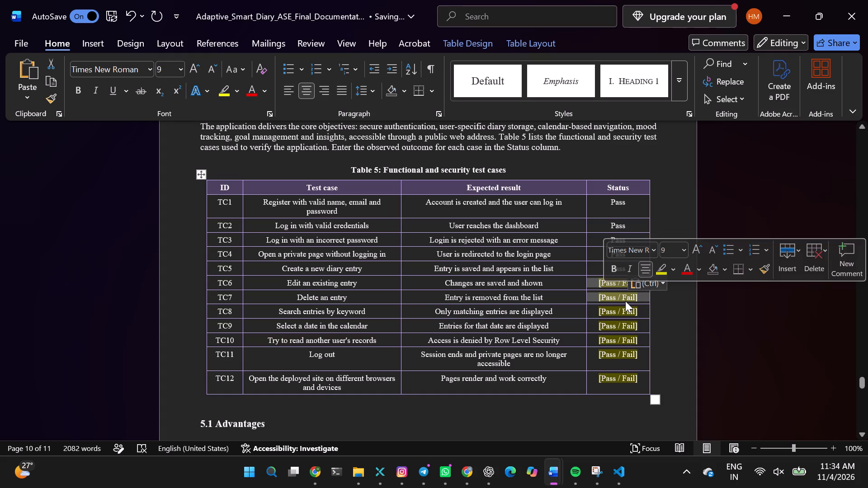
left_click(625, 301)
left_click(593, 282)
left_click_drag(593, 282, 646, 281)
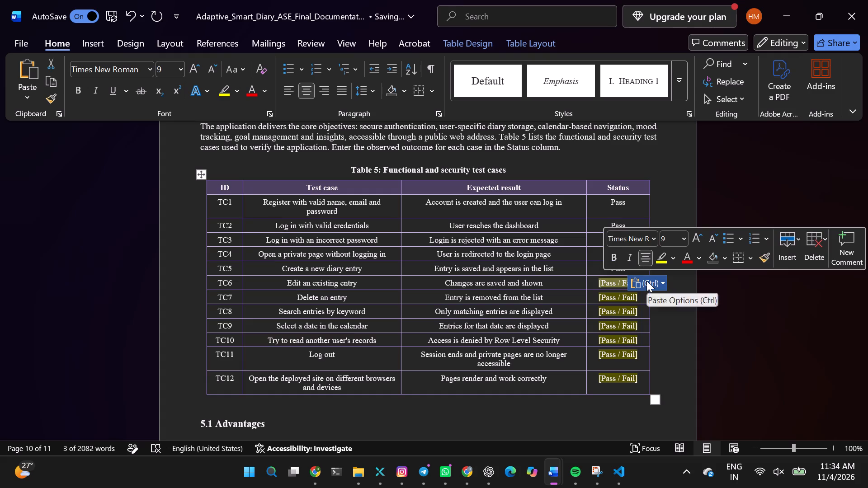
key("ctrl+v")
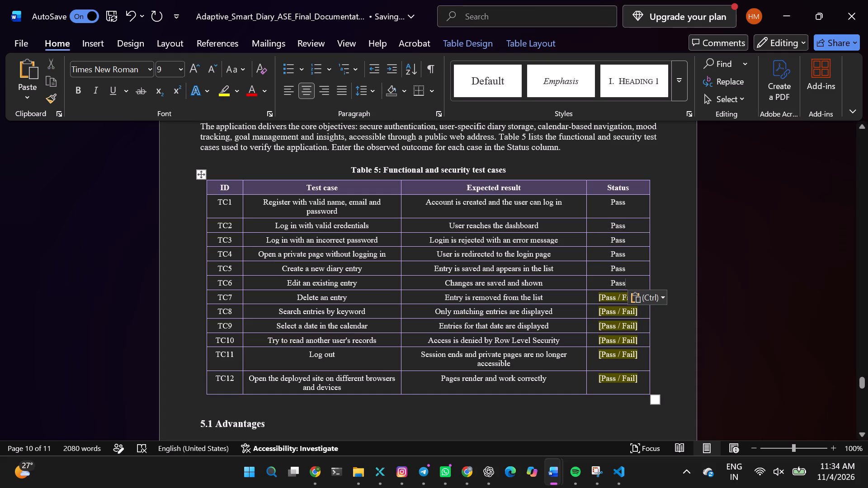
Replace the Status placeholders of TC7, TC8 and TC9 in Table 5 with the copied Pass.
left_click_drag(596, 298, 637, 297)
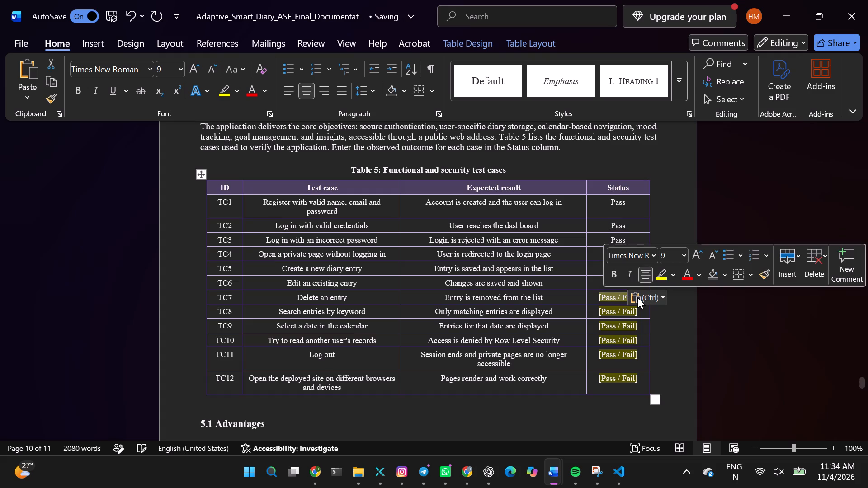
key("ctrl+v")
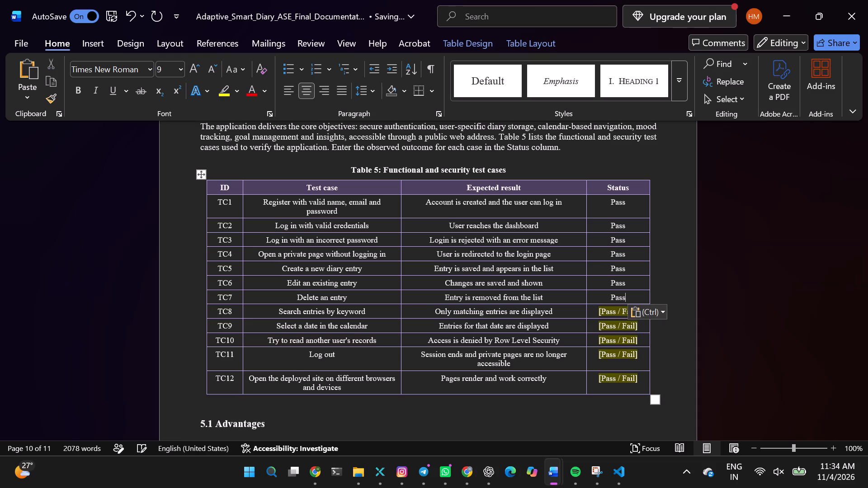
left_click(596, 313)
left_click_drag(596, 313, 636, 314)
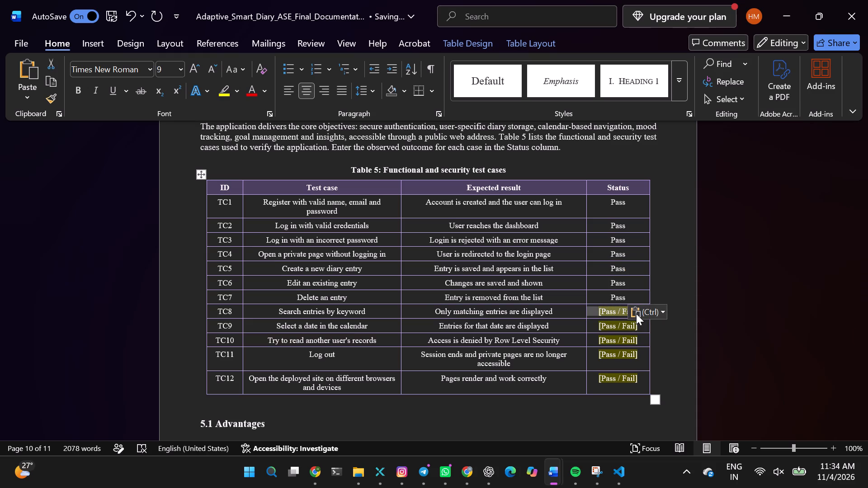
key("ctrl+v")
left_click(596, 329)
left_click_drag(596, 329, 632, 330)
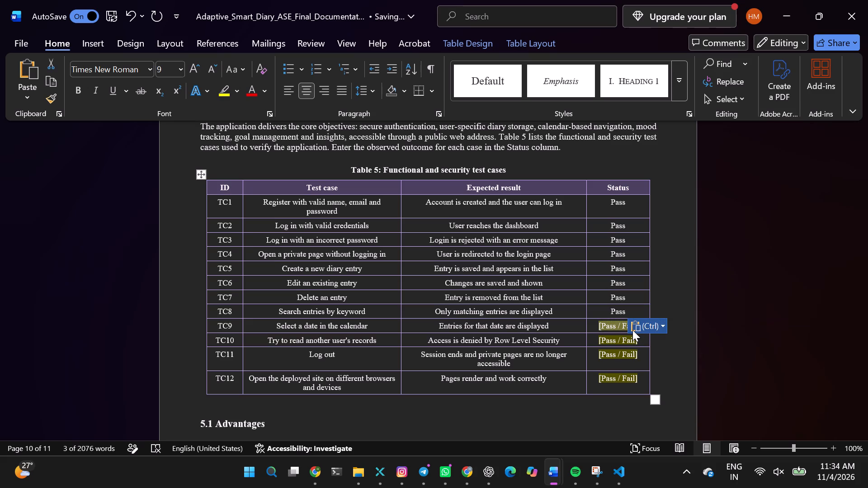
key("ctrl+v")
Replace the Status placeholders of TC10, TC11 and TC12 in Table 5 with the copied Pass.
left_click(595, 340)
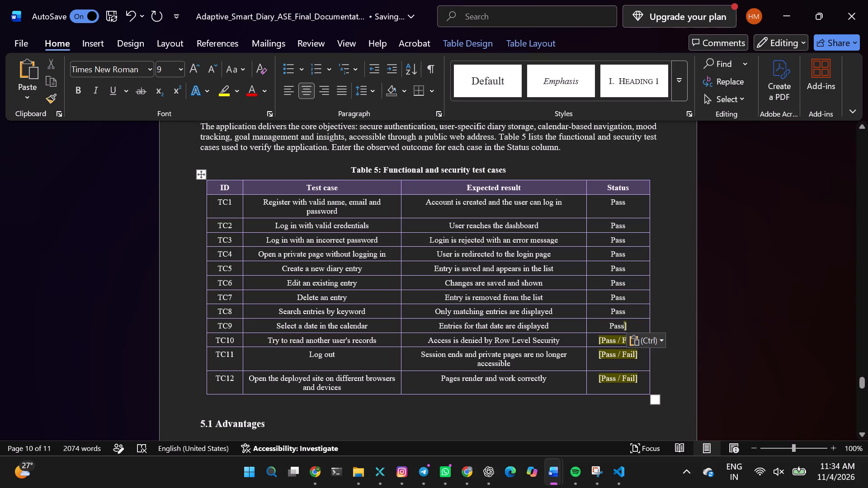
left_click_drag(595, 340, 642, 341)
key("ctrl+v")
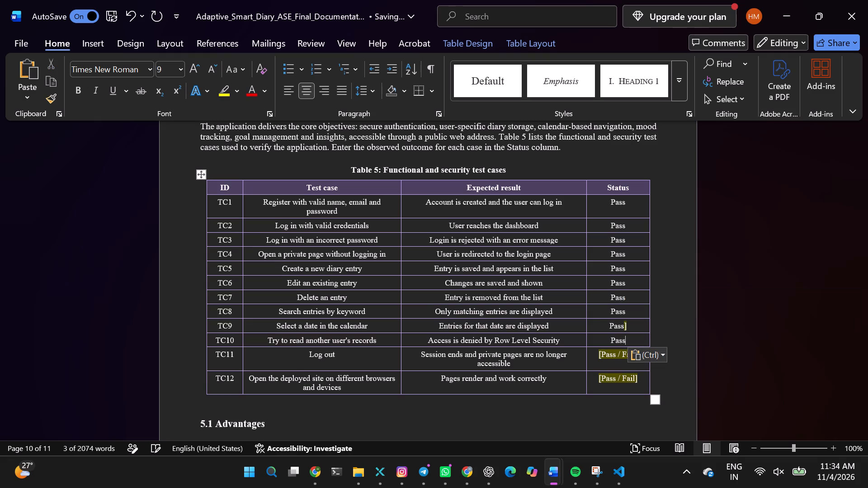
left_click(597, 352)
left_click_drag(597, 352, 633, 355)
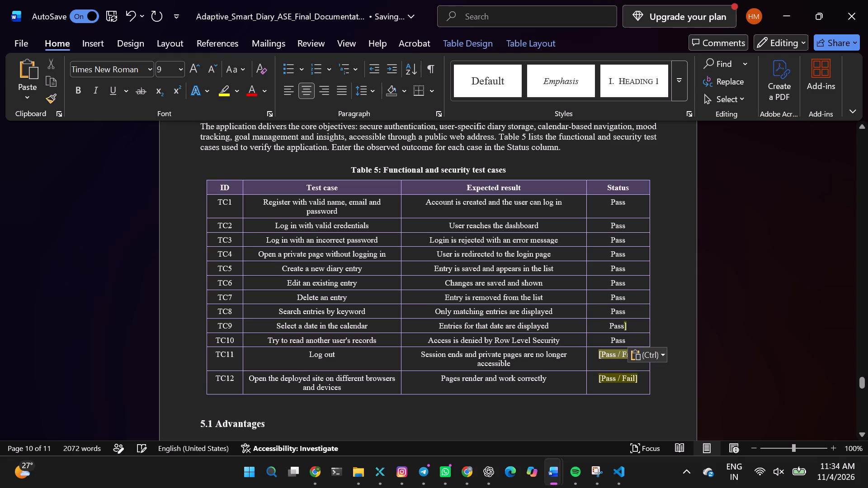
left_click_drag(633, 355, 641, 356)
key("ctrl+v")
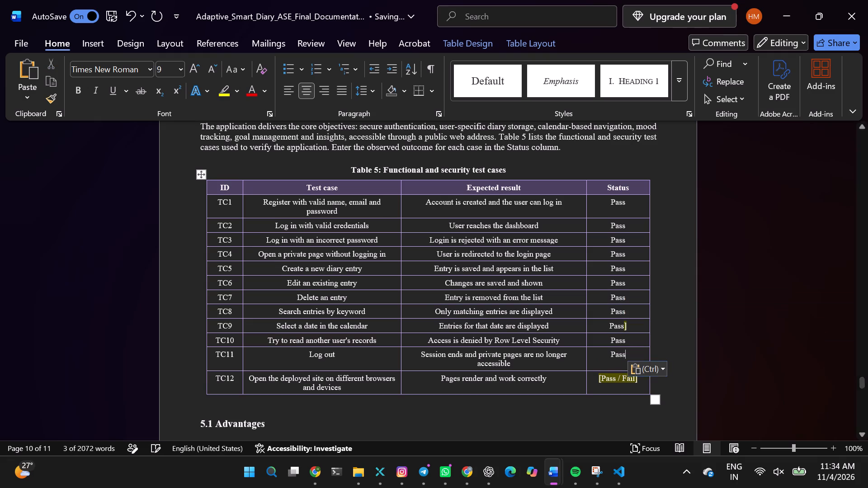
left_click(599, 377)
left_click_drag(599, 377, 641, 381)
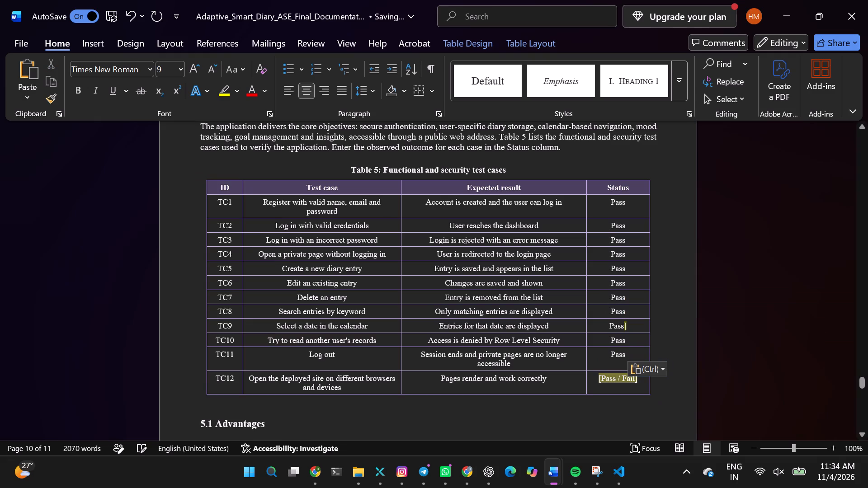
left_click_drag(641, 381, 642, 381)
key("ctrl+v")
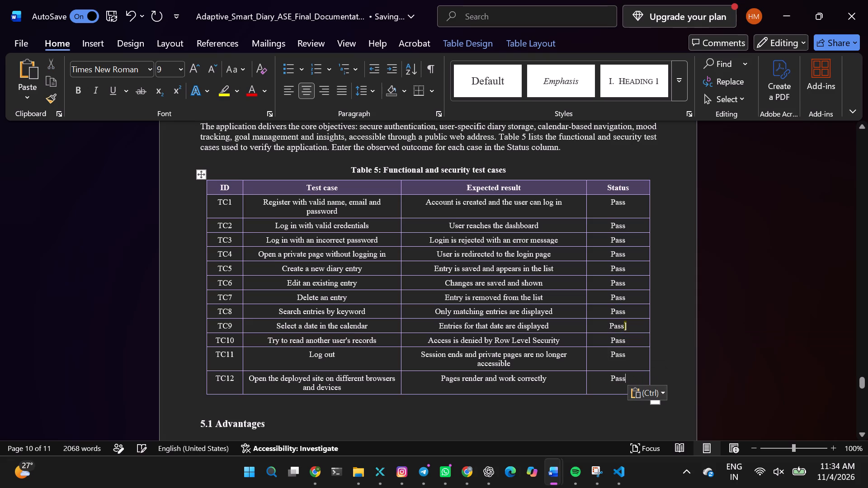
scroll(642, 381, "down", 1)
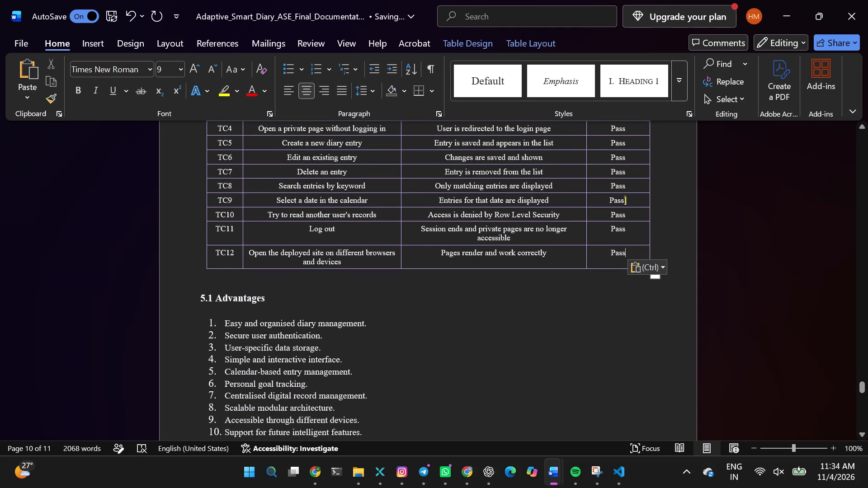
scroll(642, 381, "down", 2)
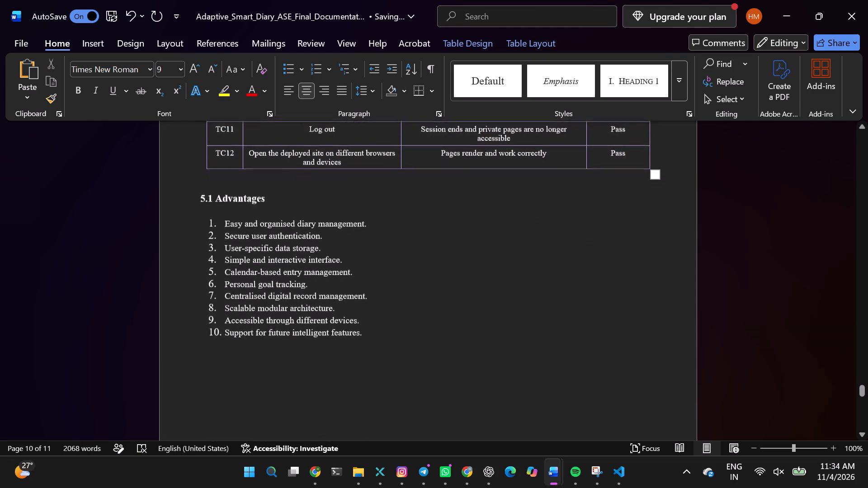
scroll(642, 381, "down", 5)
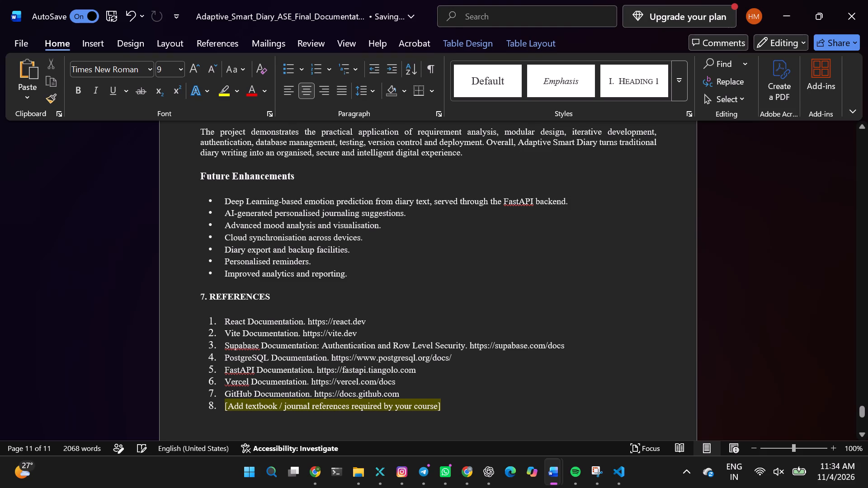
left_click_drag(448, 408, 200, 300)
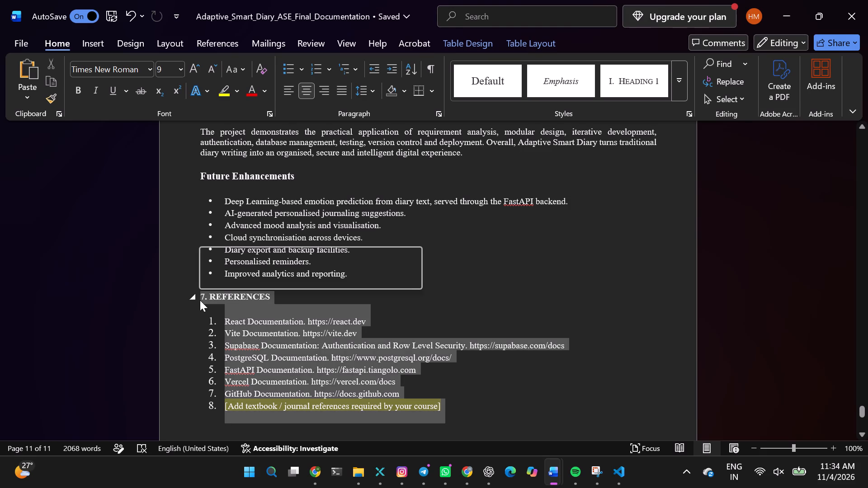
key("ctrl+c")
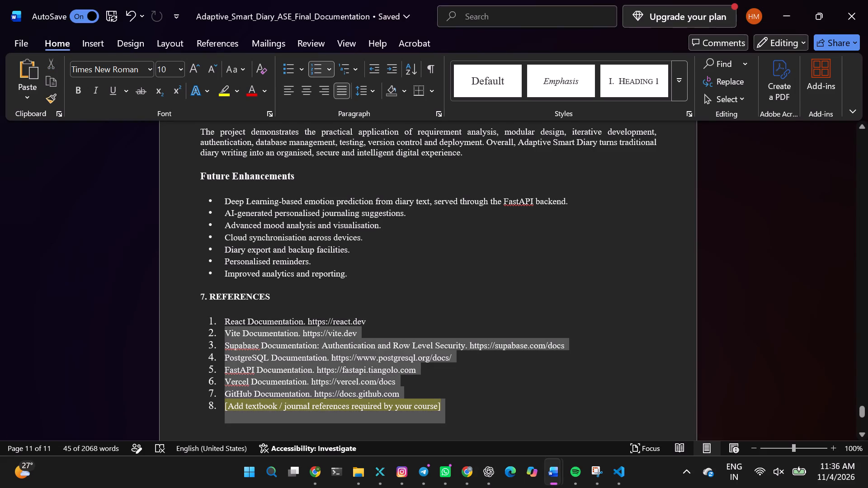
left_click_drag(238, 330, 226, 323)
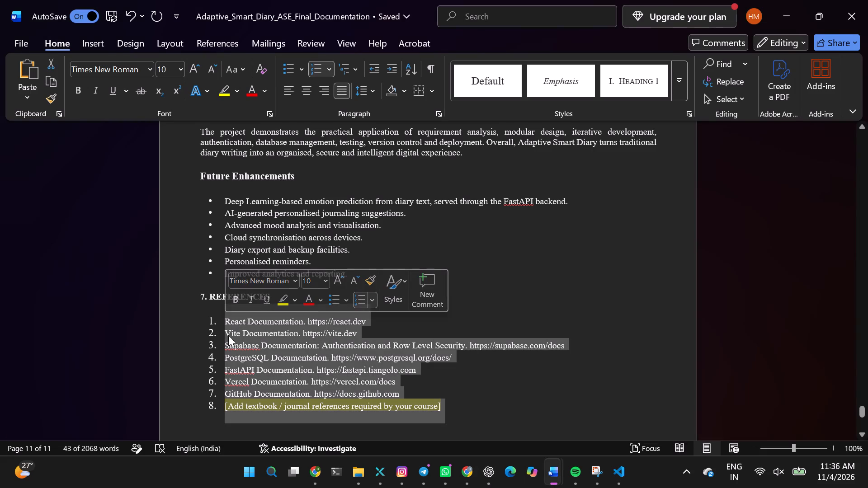
left_click(442, 407)
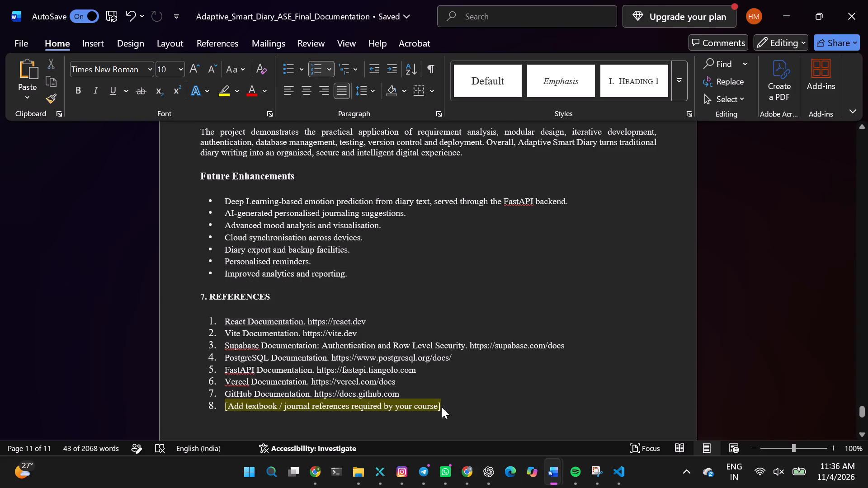
left_click_drag(442, 407, 208, 300)
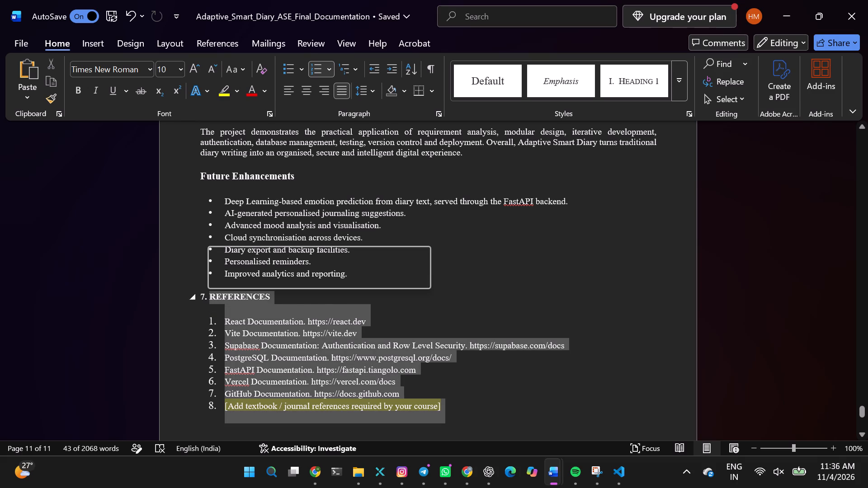
key("ctrl+v")
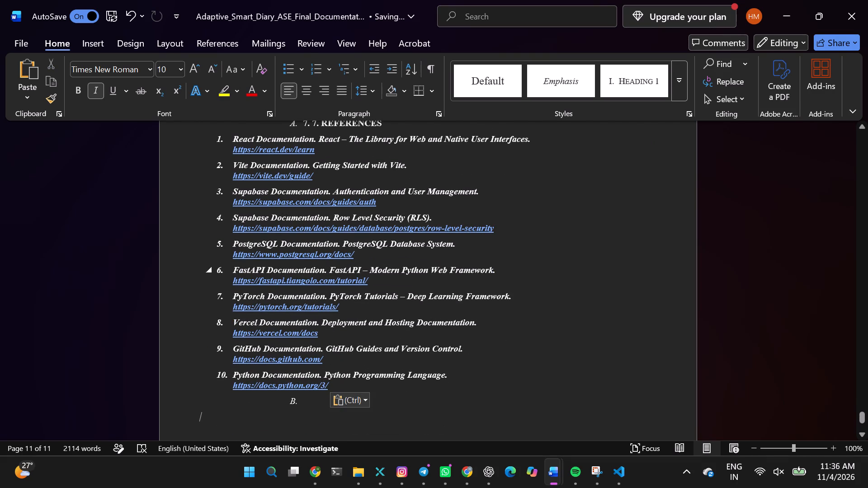
Remove the duplicate 7. and the automatic A. numbering from the pasted heading, leaving 7. REFERENCES at the text margin.
scroll(415, 284, "up", 1)
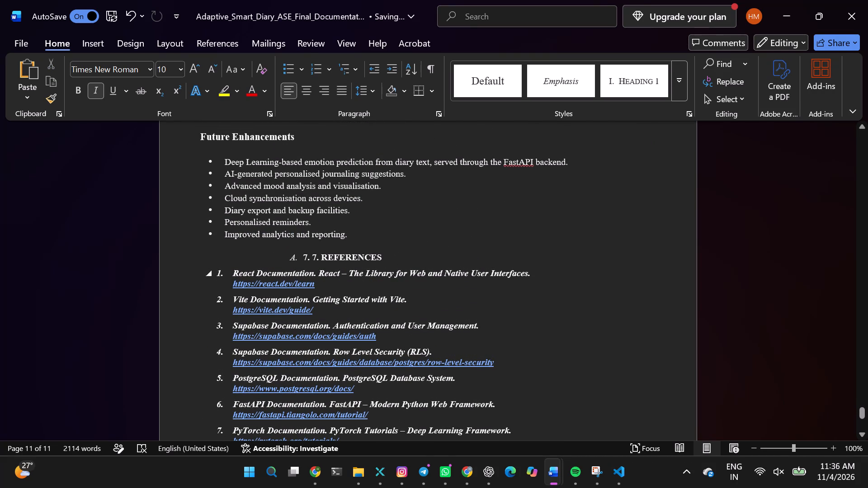
left_click(311, 258)
scroll(311, 258, "right", 1)
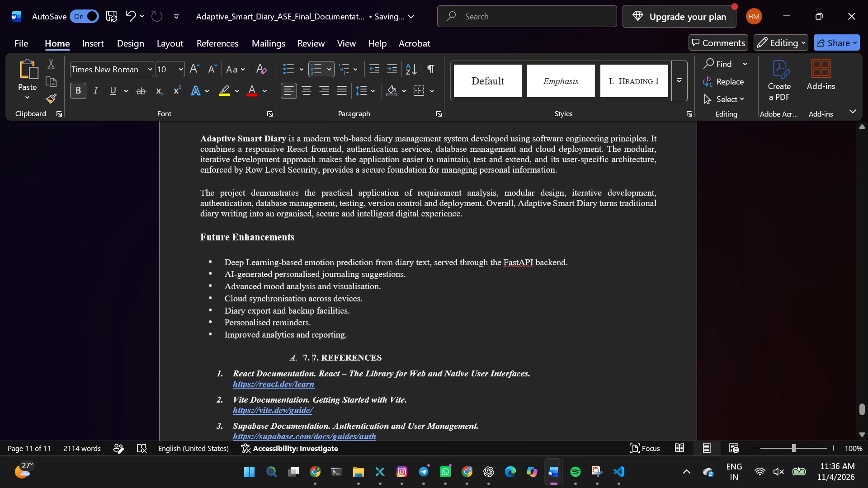
scroll(311, 258, "right", 1)
key("BackSpace")
key("BackSpace")
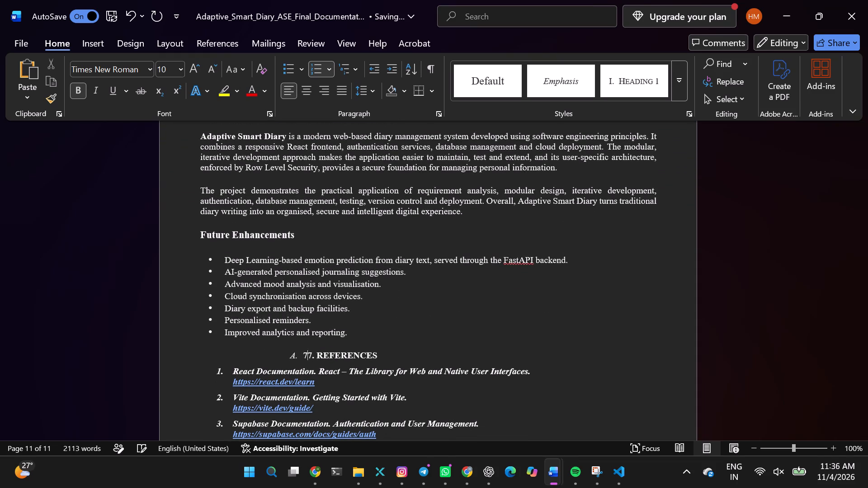
key("BackSpace")
key("BackSpace")
key("BackSpace")
key("BackSpace")
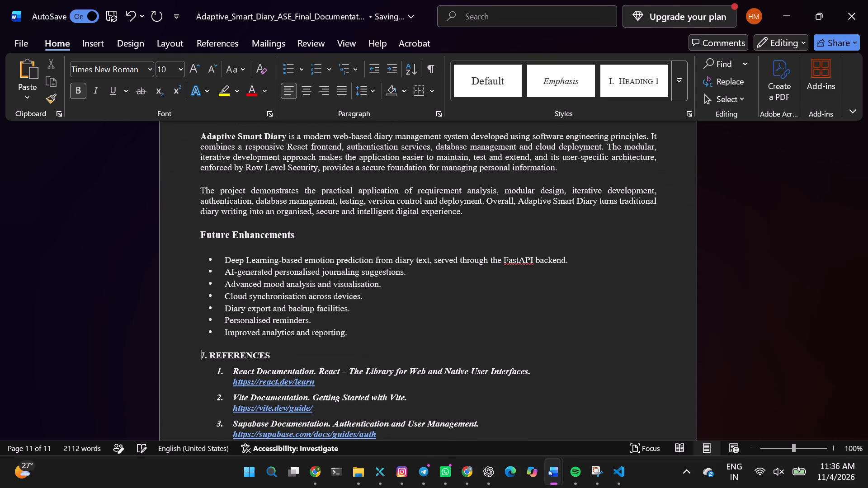
Compare the font sizes of the nearby section headings, and set the 7. REFERENCES heading to size 12.
scroll(311, 258, "up", 1)
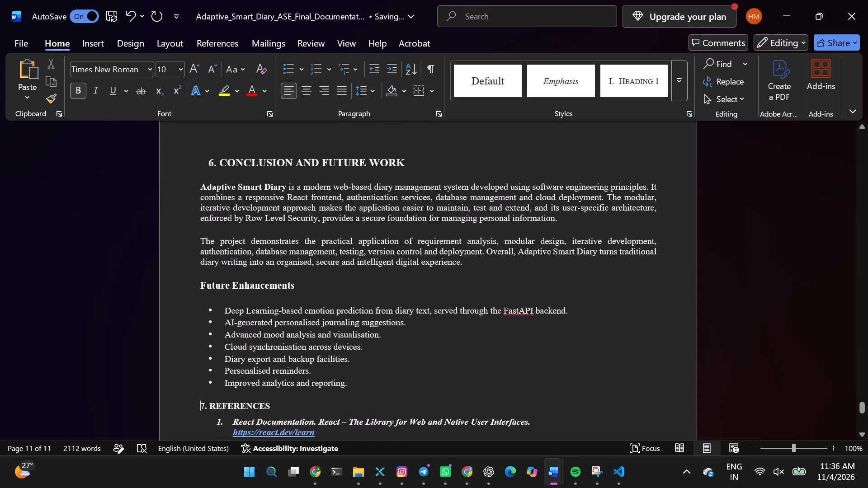
left_click(308, 160)
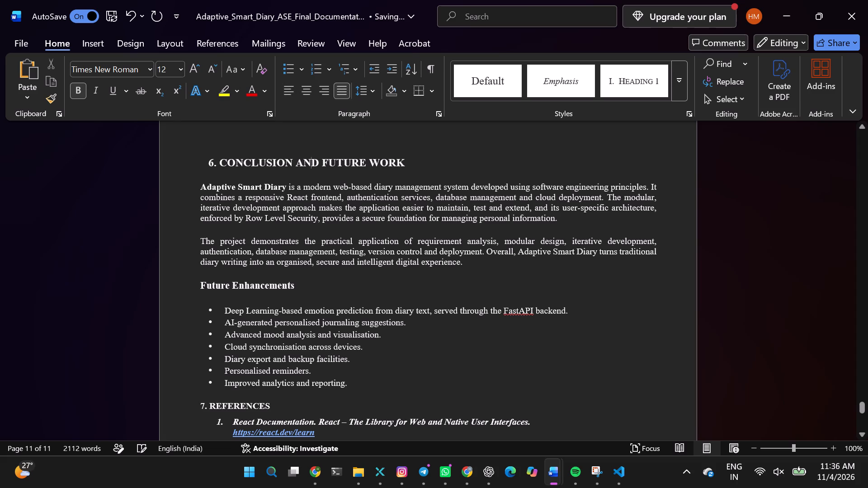
left_click(260, 281)
left_click(251, 403)
left_click_drag(277, 406, 206, 407)
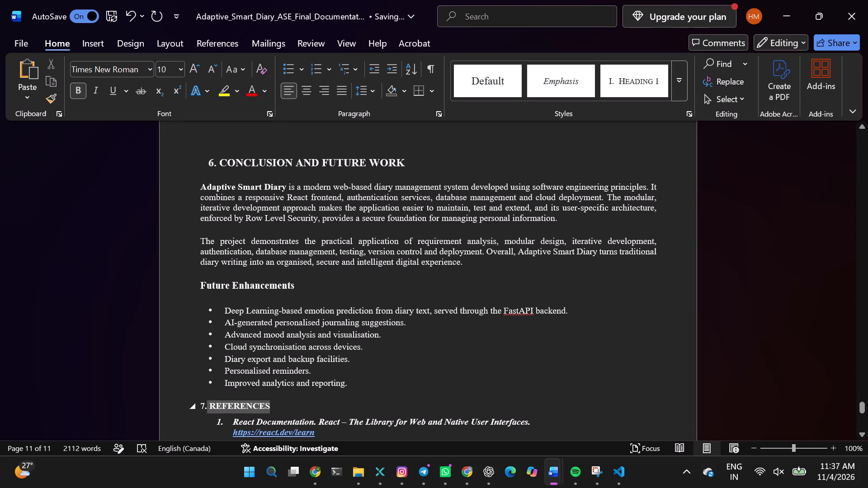
left_click_drag(206, 407, 199, 405)
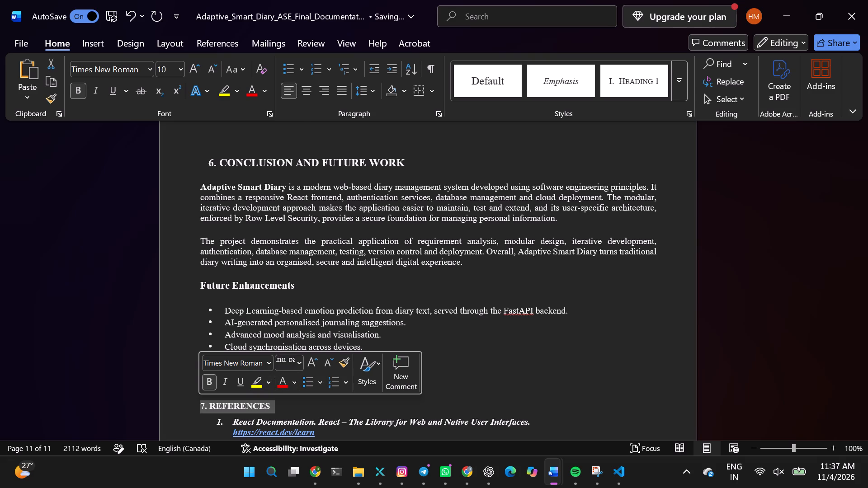
left_click(297, 361)
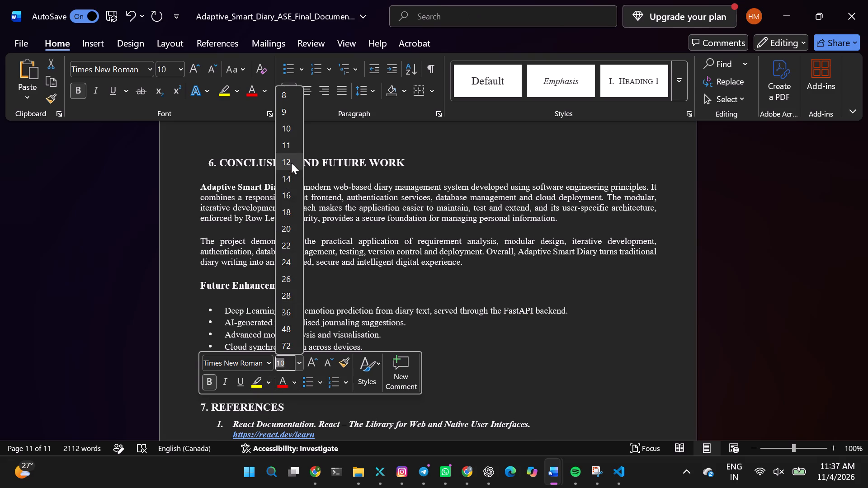
left_click(291, 163)
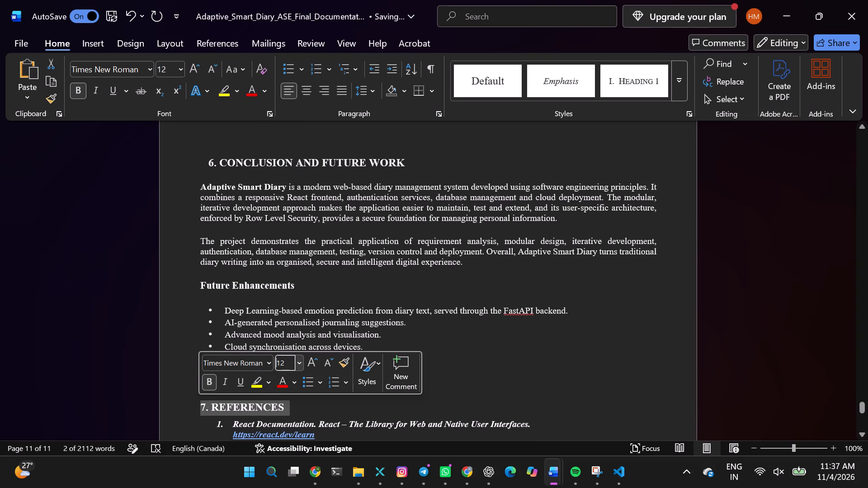
left_click(498, 347)
Check the text formatting and numbering of the entries in the 7. REFERENCES list.
scroll(498, 347, "down", 1)
left_click(307, 200)
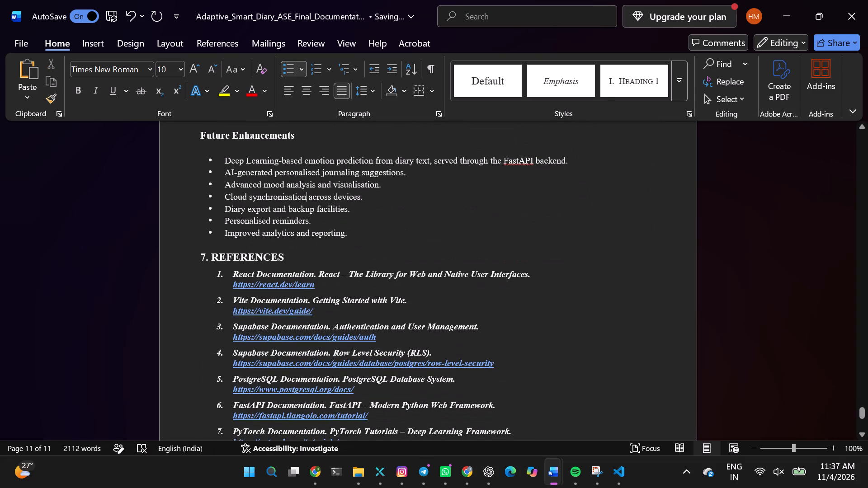
left_click(354, 268)
left_click(443, 410)
scroll(443, 410, "down", 1)
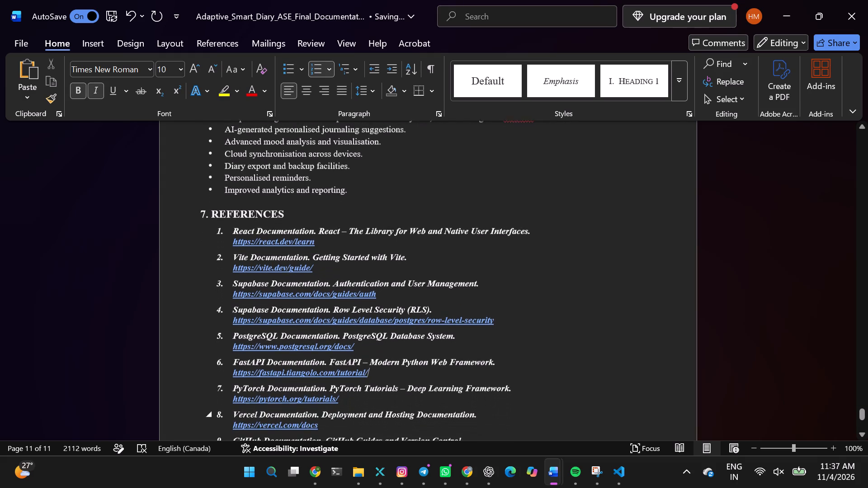
scroll(443, 410, "down", 1)
left_click(307, 307)
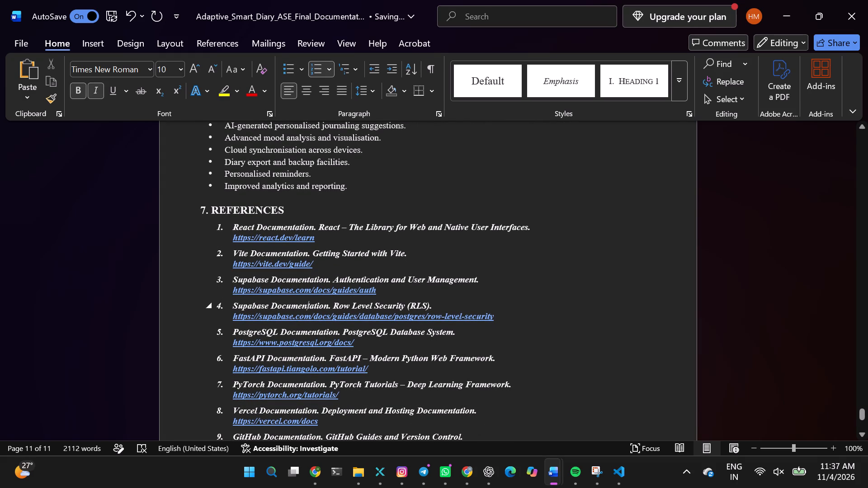
scroll(379, 354, "down", 1)
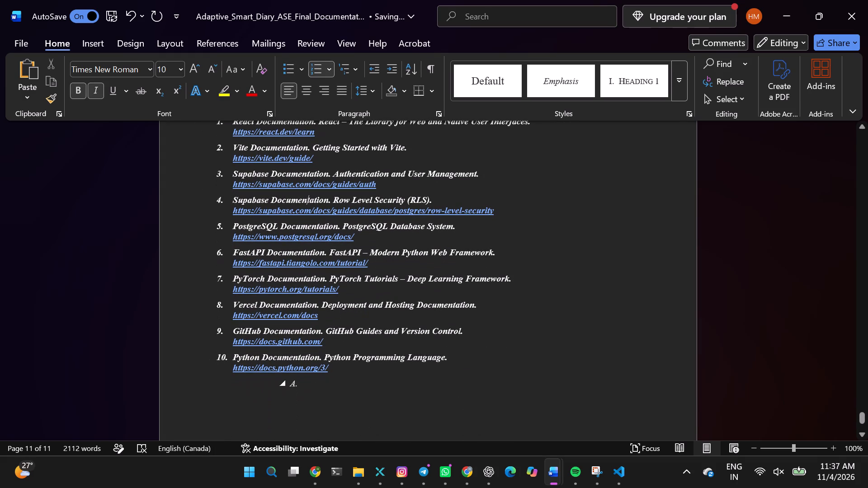
left_click_drag(335, 379, 231, 121)
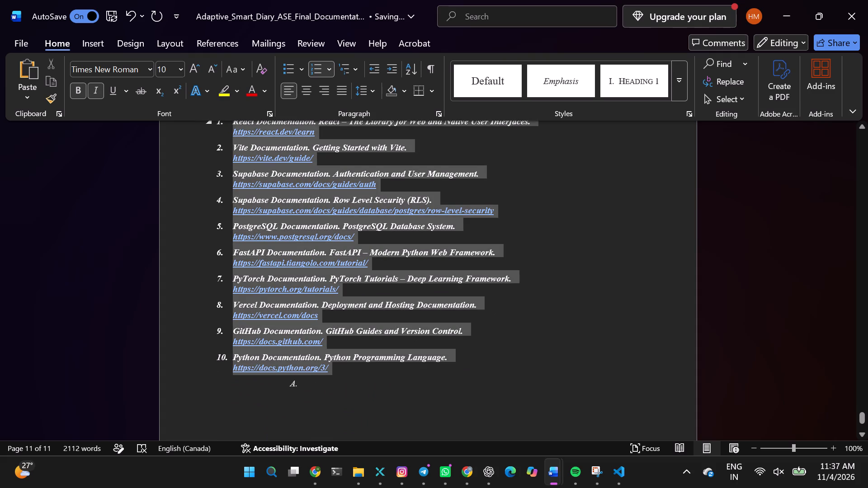
left_click_drag(231, 121, 246, 393)
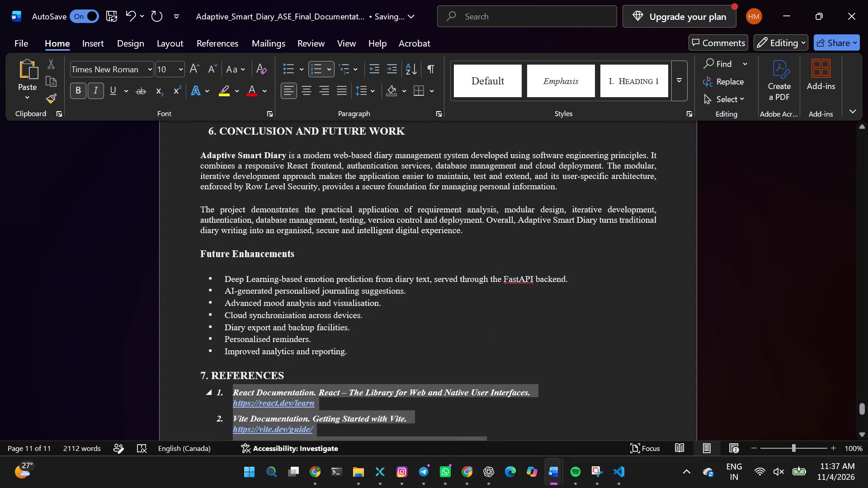
left_click_drag(246, 393, 241, 393)
left_click(495, 345)
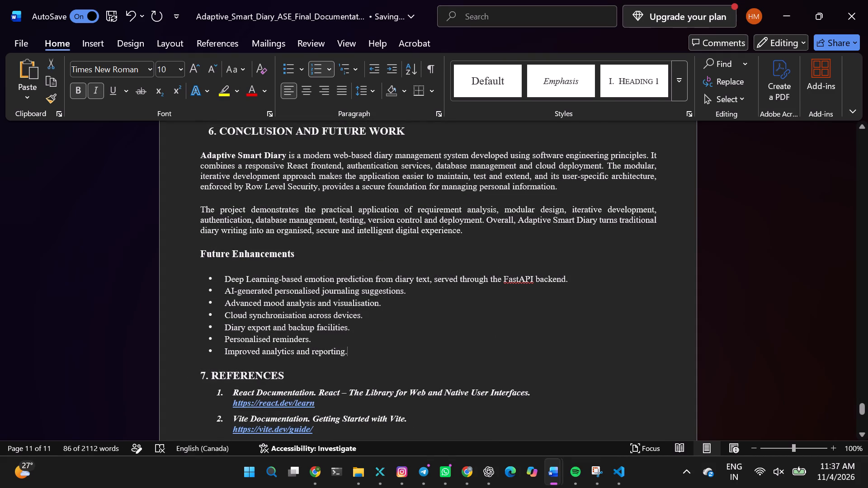
scroll(495, 345, "down", 3)
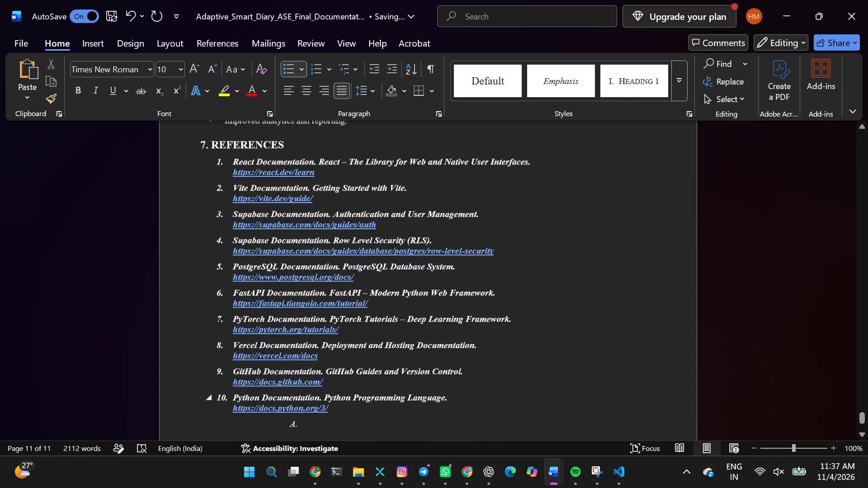
Review the whole ASE report from the references back to the cover page and down to its end.
scroll(495, 345, "down", 1)
scroll(495, 345, "up", 7)
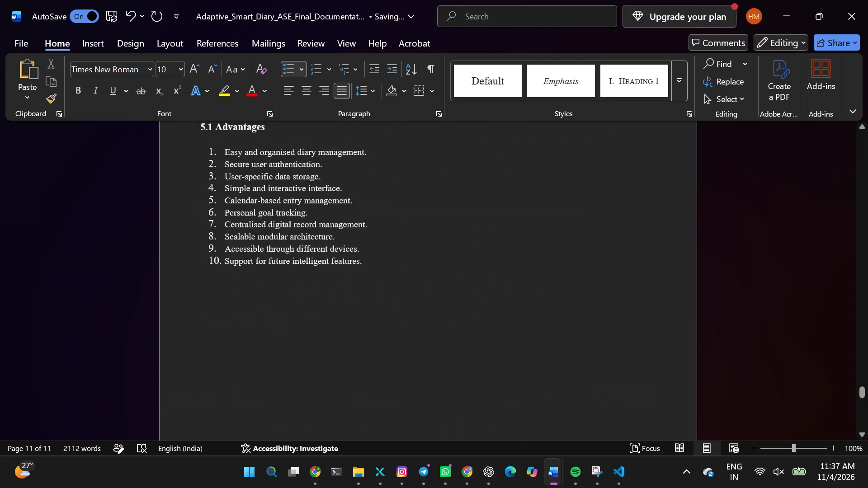
scroll(495, 345, "up", 9)
scroll(495, 345, "up", 15)
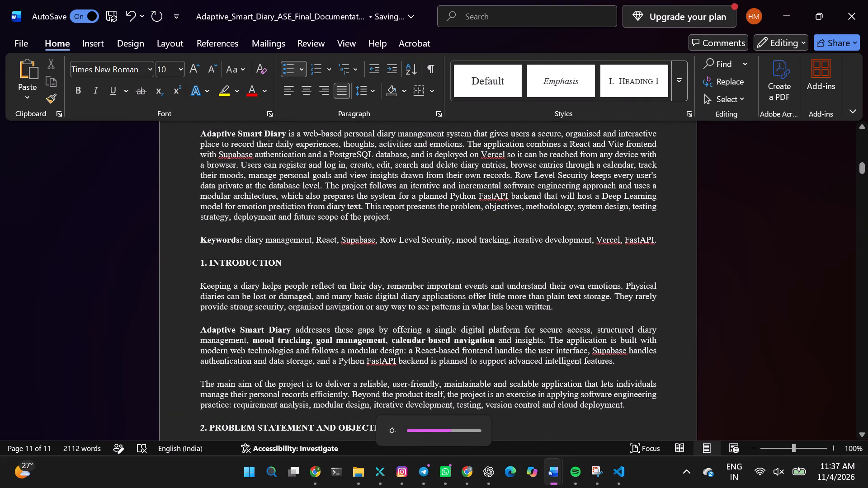
scroll(495, 345, "up", 5)
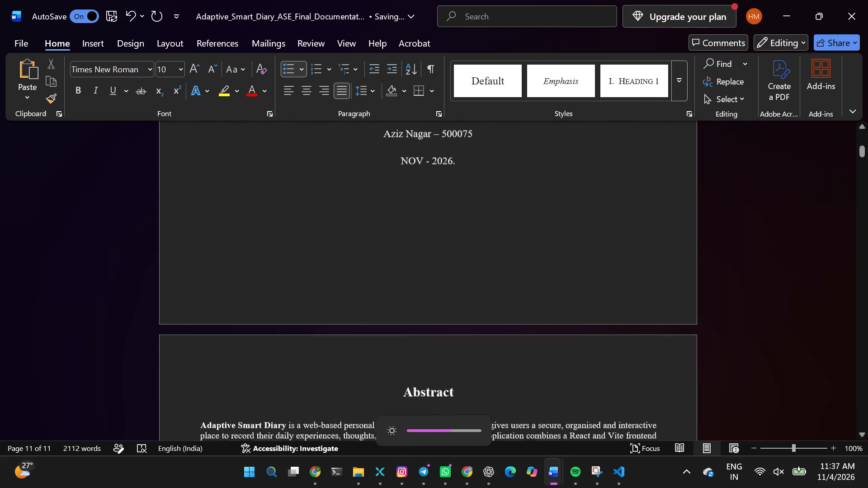
scroll(495, 345, "up", 1)
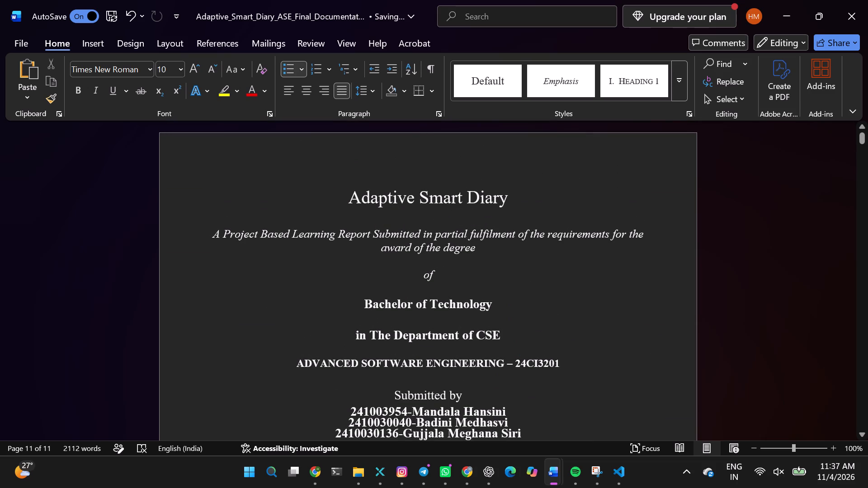
scroll(495, 345, "down", 5)
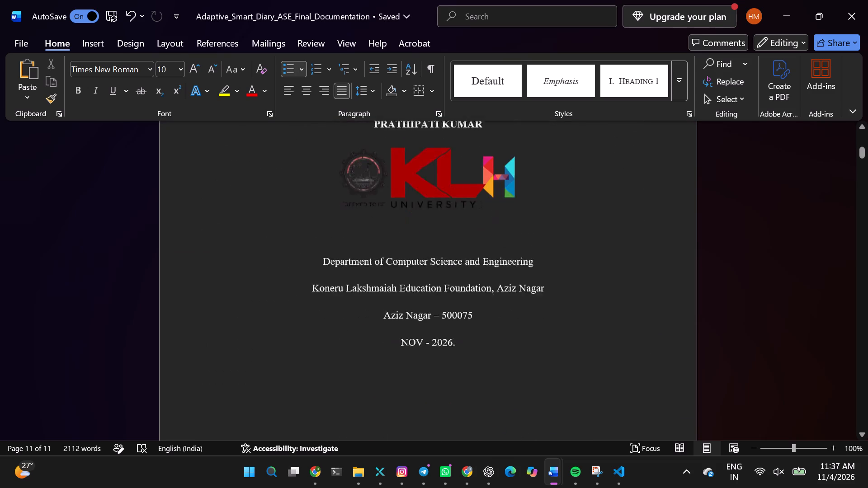
scroll(495, 345, "down", 11)
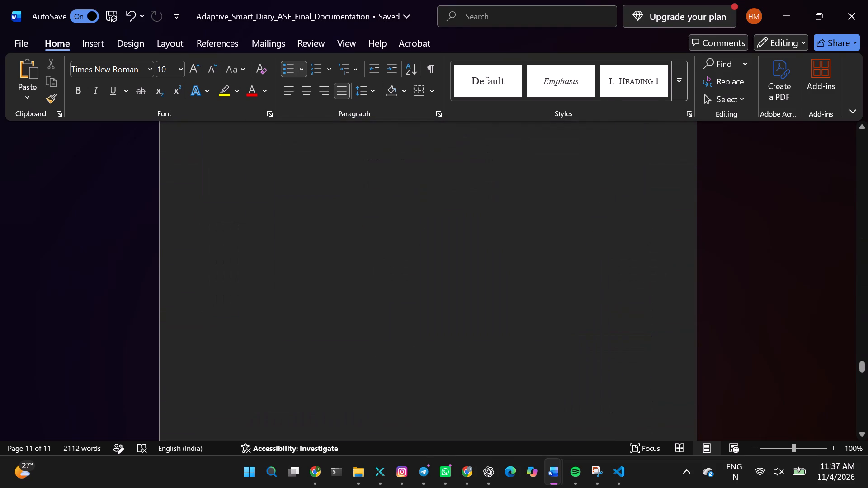
scroll(495, 345, "down", 5)
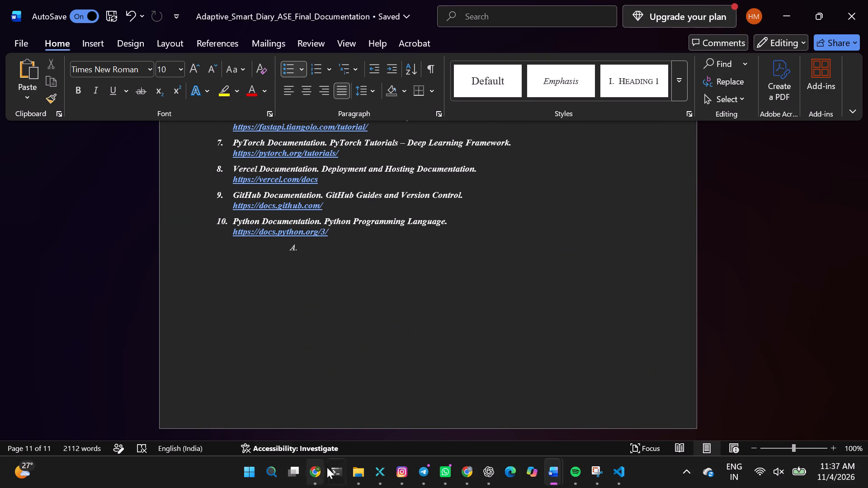
Open the Adaptive_Smart_Diary_DL_Final_Documentation Word document from the DL folder in OneDrive.
left_click(366, 470)
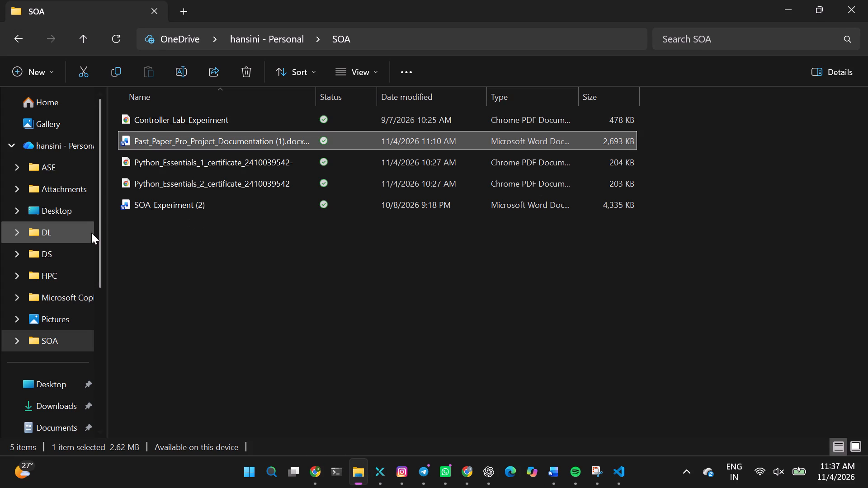
left_click(87, 232)
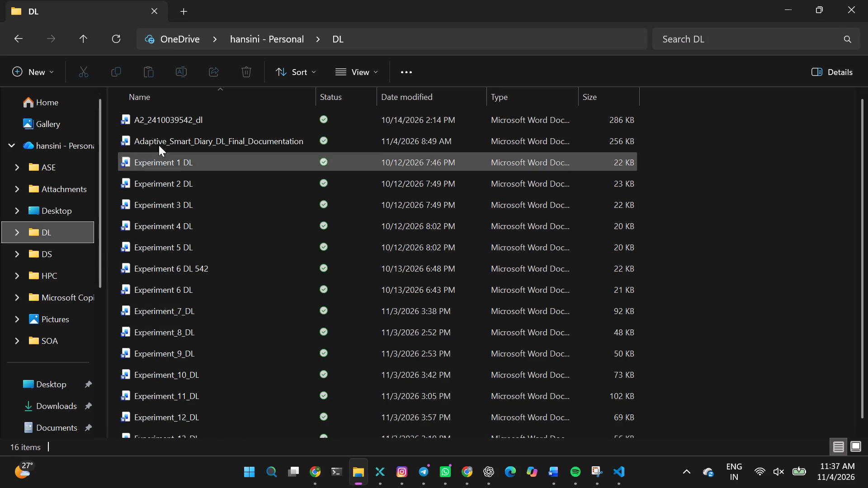
double_click(175, 142)
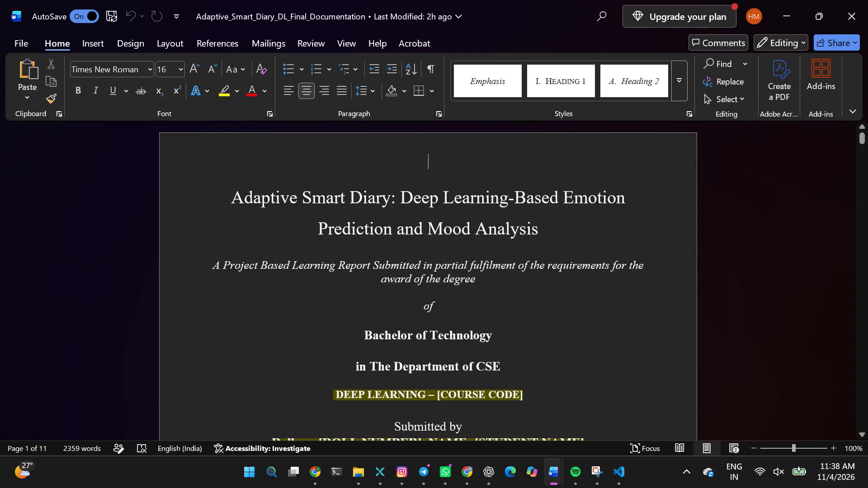
In Chrome's KL ERP page, close the current course handout and open the DEEP LEARNING course handout.
left_click(465, 481)
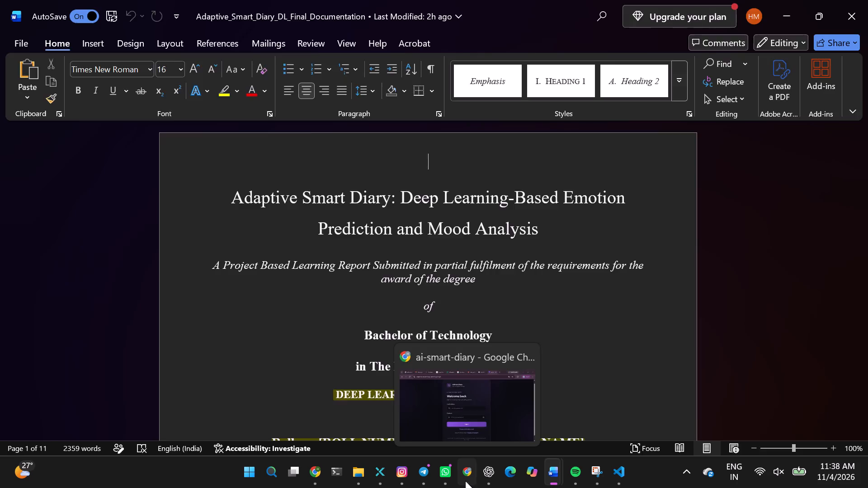
left_click(512, 2)
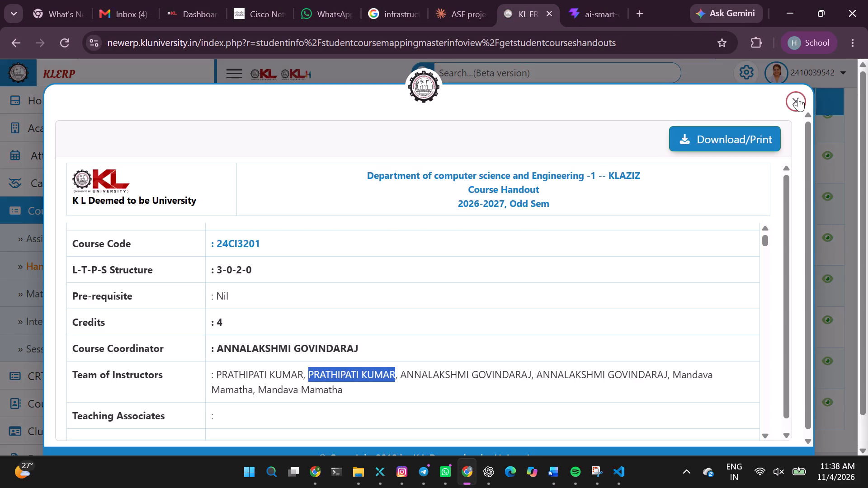
left_click(798, 98)
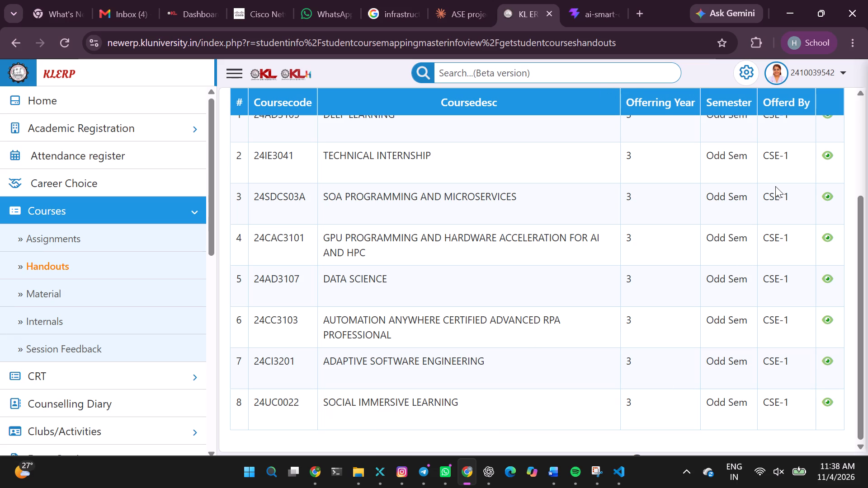
scroll(814, 147, "up", 1)
left_click(827, 175)
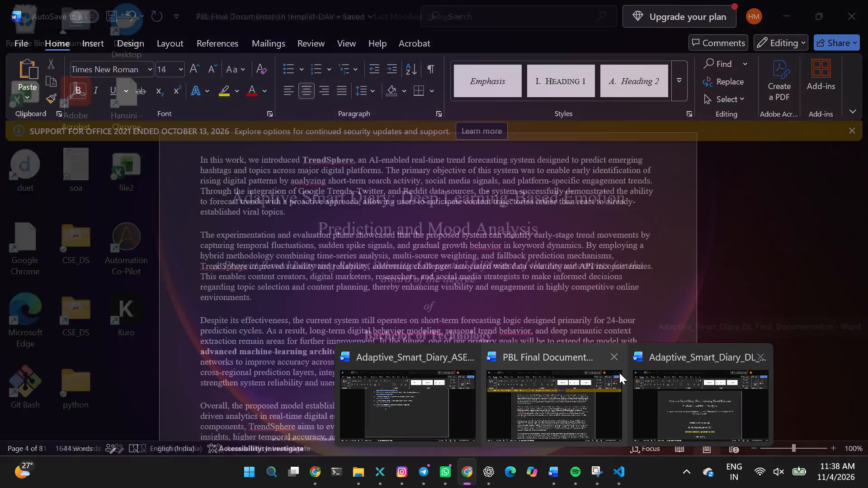
Close the PBL Final Document Word window.
left_click(611, 355)
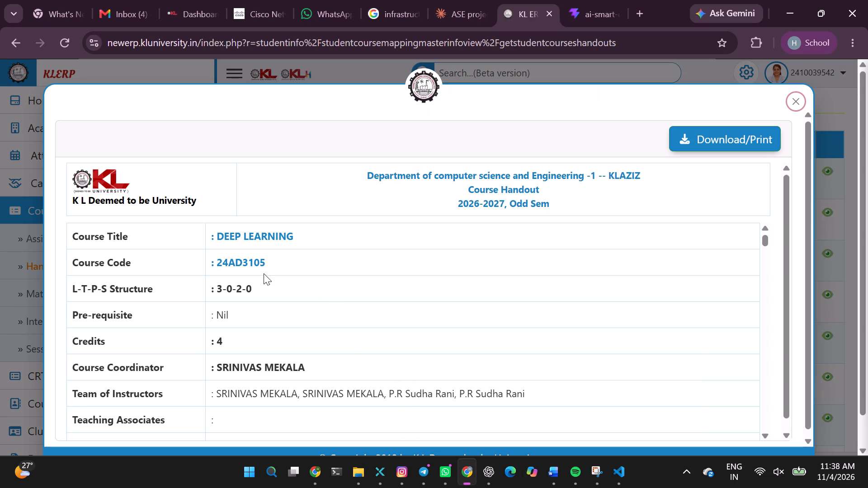
Copy the course code 24AD3105 from the DEEP LEARNING handout.
left_click_drag(268, 264, 247, 259)
left_click_drag(247, 259, 217, 257)
key("ctrl+c")
Replace the [COURSE CODE] placeholder on the Adaptive_Smart_Diary_DL_Final_Documentation cover page in Word with the copied course code 24AD3105.
left_click(631, 394)
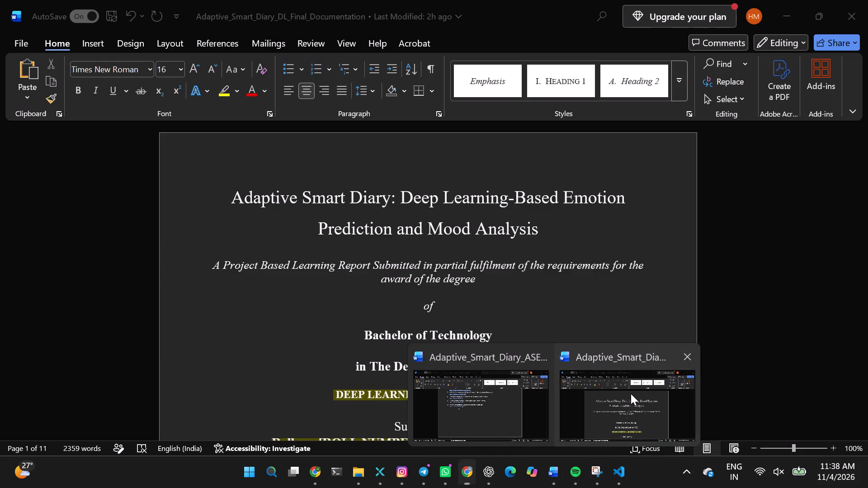
left_click(526, 399)
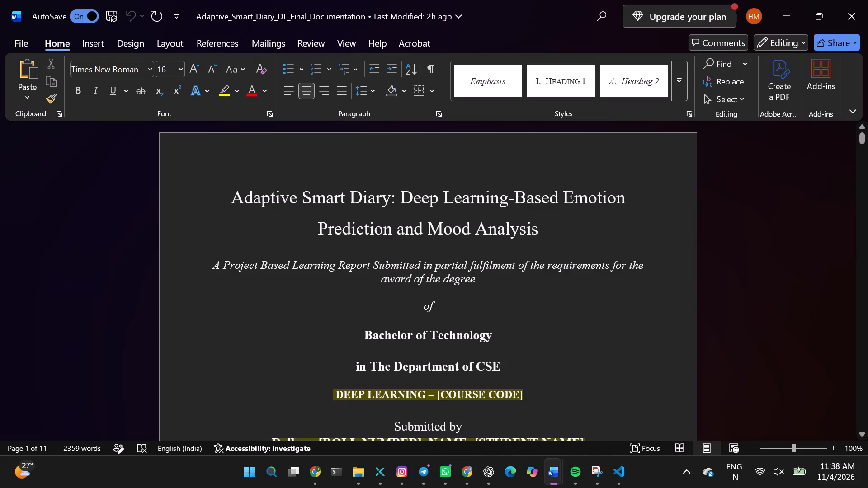
left_click_drag(526, 399, 439, 392)
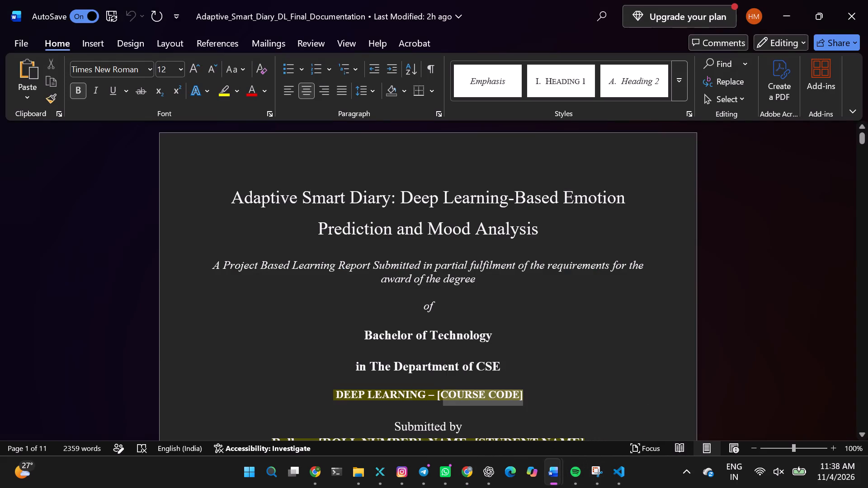
left_click_drag(439, 392, 436, 391)
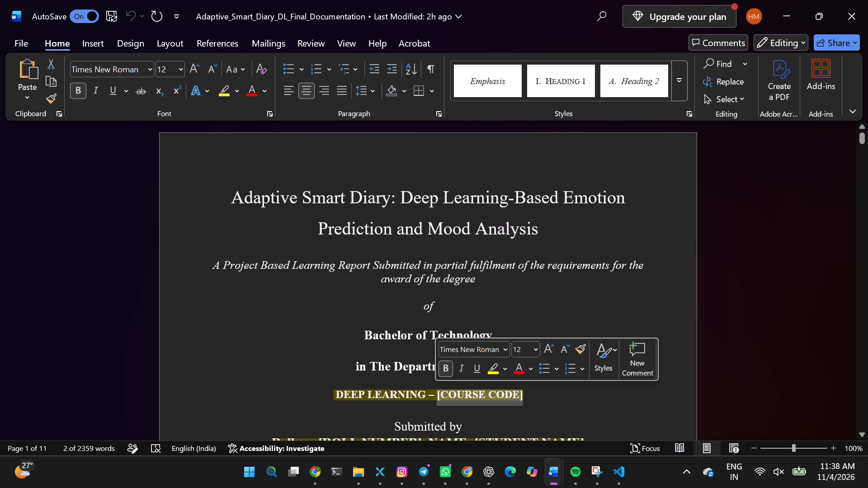
key("ctrl+v")
Remove the yellow highlight from the "DEEP LEARNING – 24AD3105" line on the cover page.
left_click_drag(514, 394, 364, 397)
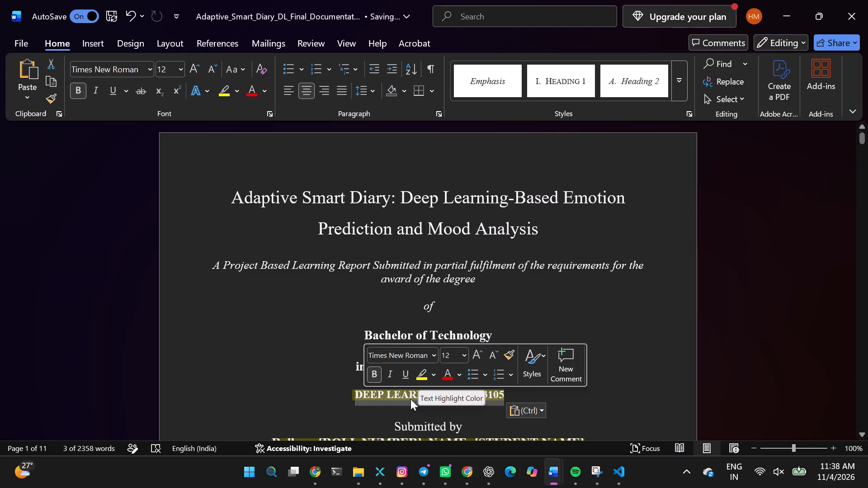
left_click(421, 375)
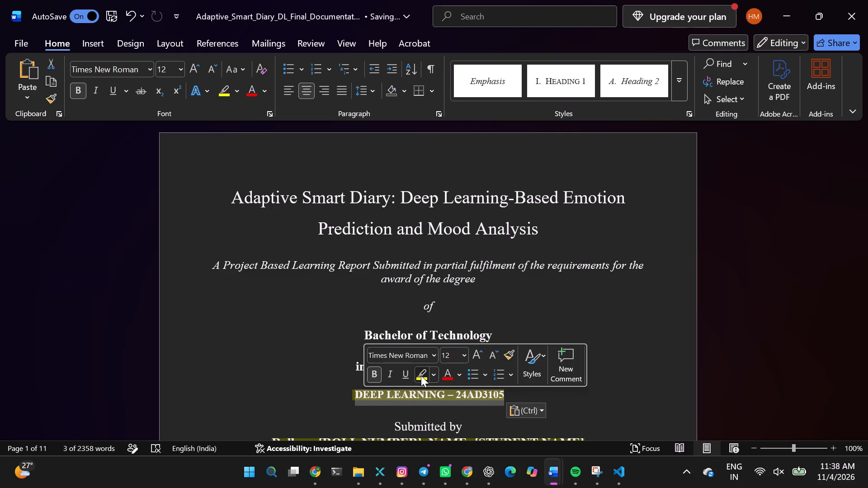
left_click(379, 420)
Copy the three student roll number and name lines from the cover page of the Adaptive_Smart_Diary_ASE_Final_Documentation report.
scroll(379, 420, "down", 1)
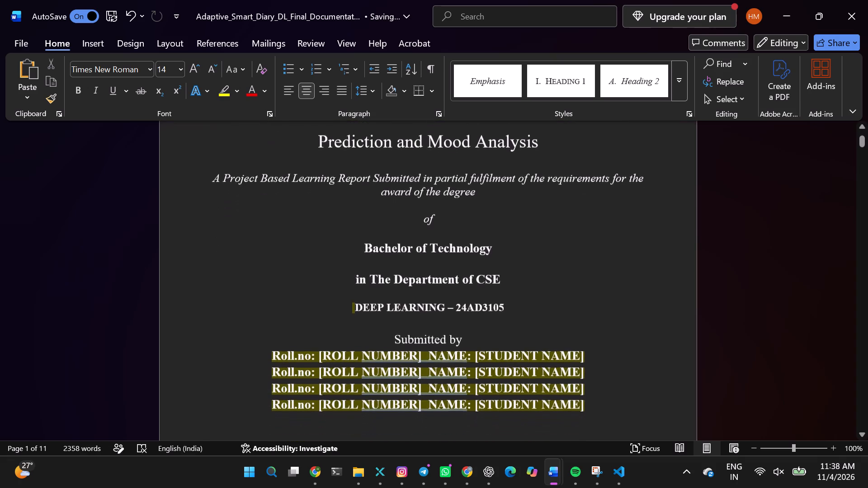
scroll(379, 420, "down", 1)
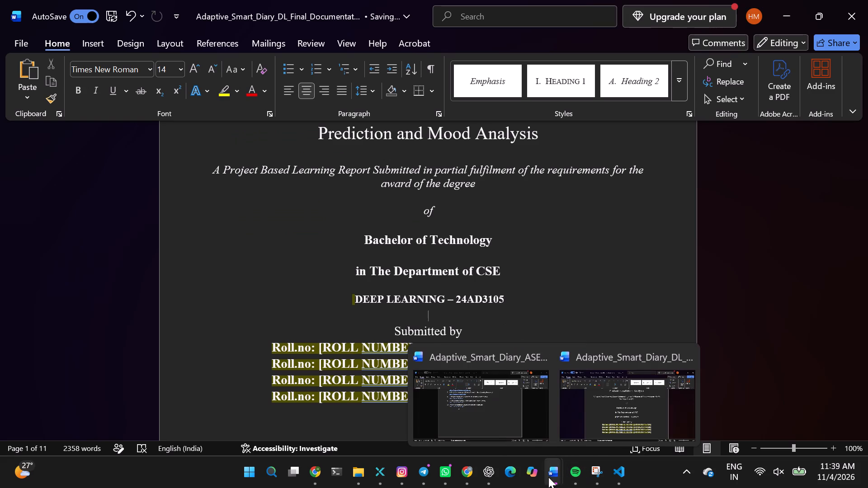
left_click(528, 413)
scroll(529, 344, "up", 3)
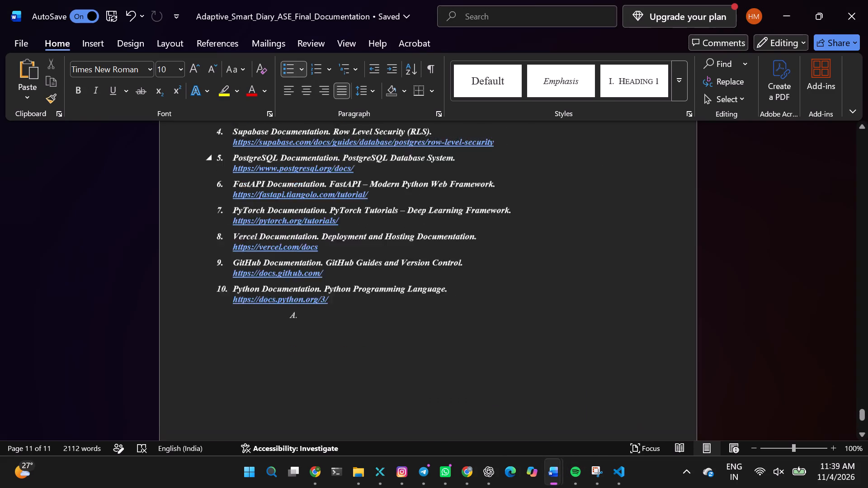
scroll(529, 344, "up", 13)
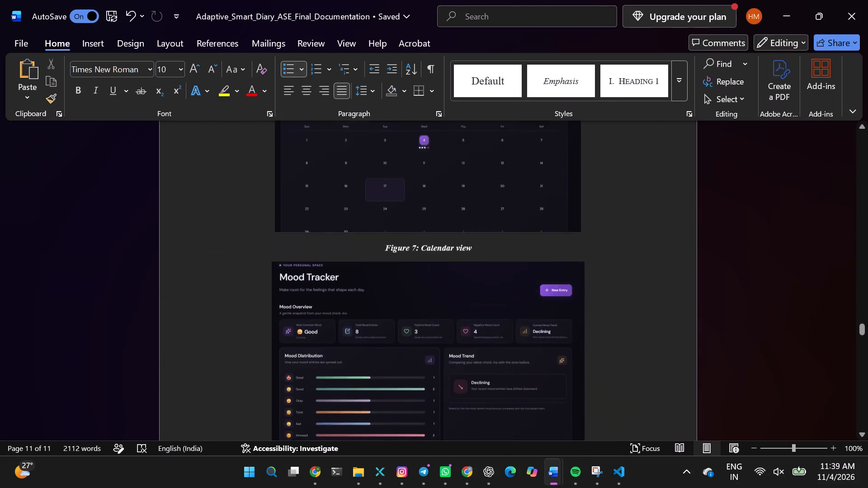
scroll(529, 344, "up", 17)
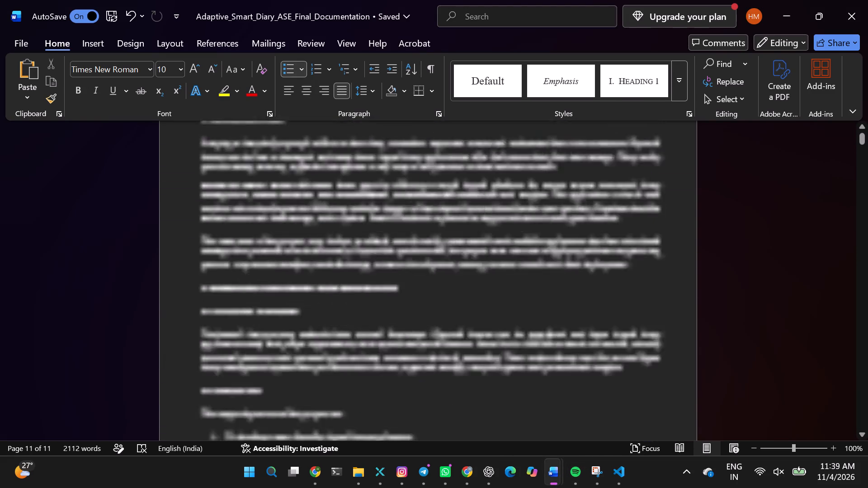
scroll(529, 344, "up", 20)
scroll(529, 344, "up", 2)
scroll(529, 344, "down", 1)
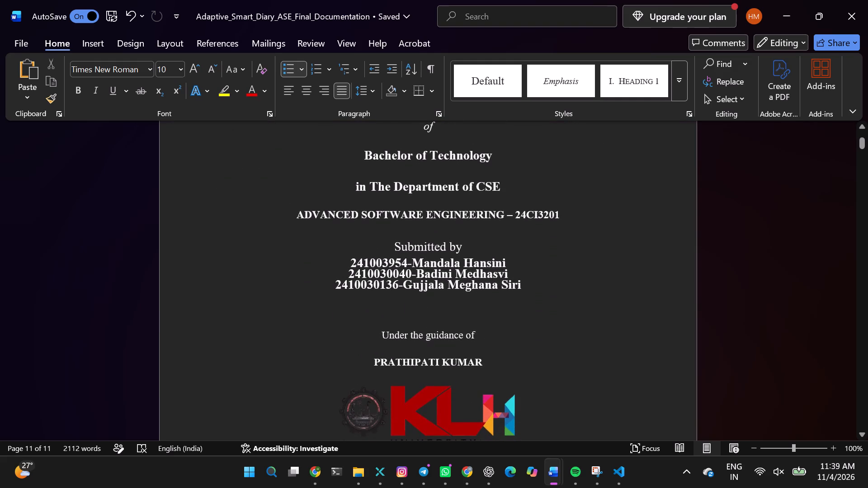
left_click_drag(527, 286, 366, 262)
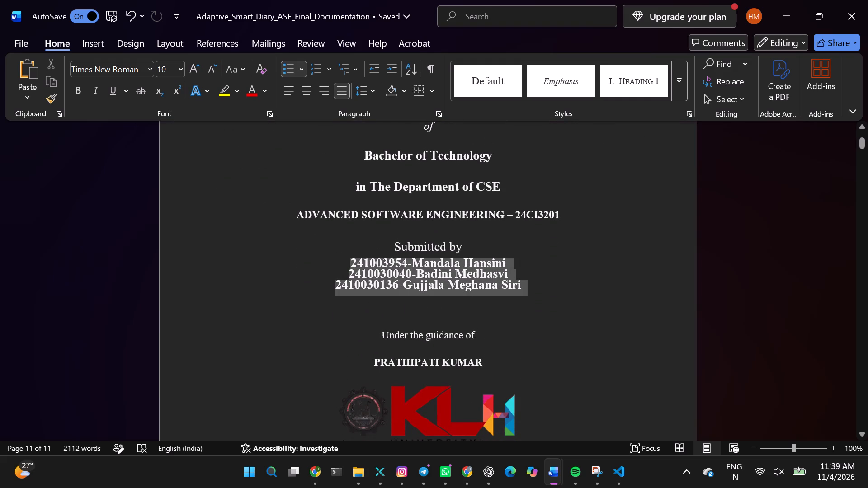
left_click_drag(366, 262, 362, 259)
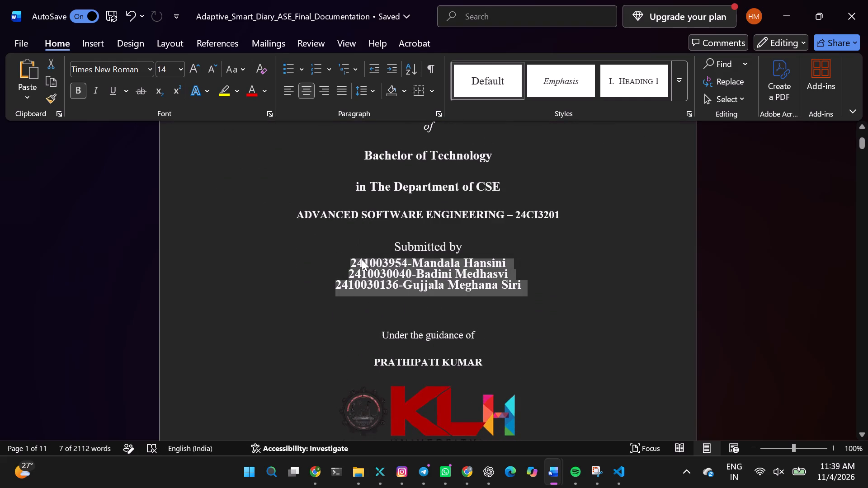
key("ctrl+c")
Insert a blank line between "Submitted by" and the student lines on the ASE report's cover page.
left_click(492, 240)
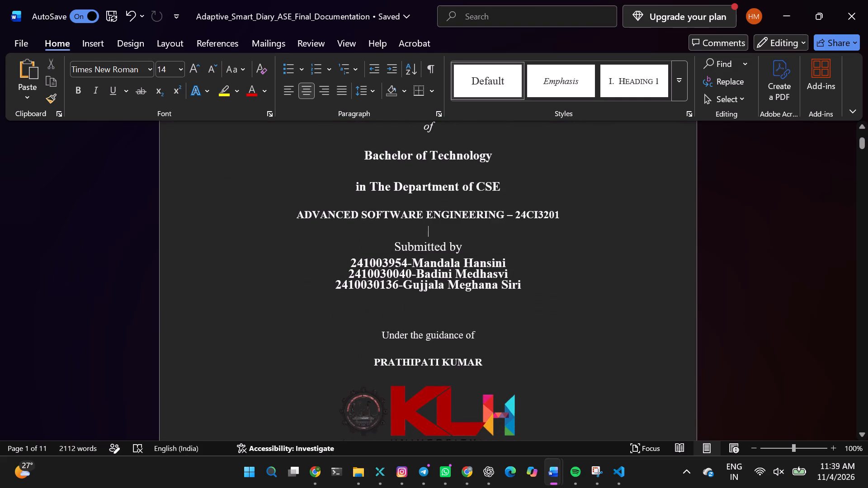
left_click(476, 244)
key("Return")
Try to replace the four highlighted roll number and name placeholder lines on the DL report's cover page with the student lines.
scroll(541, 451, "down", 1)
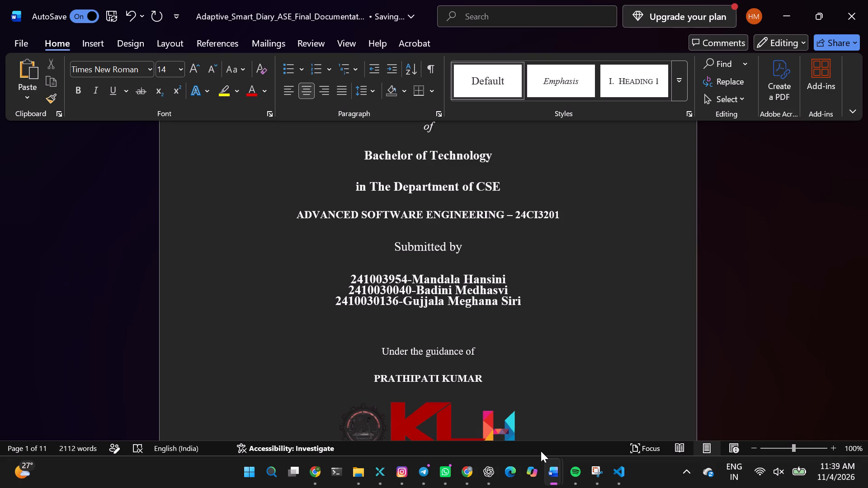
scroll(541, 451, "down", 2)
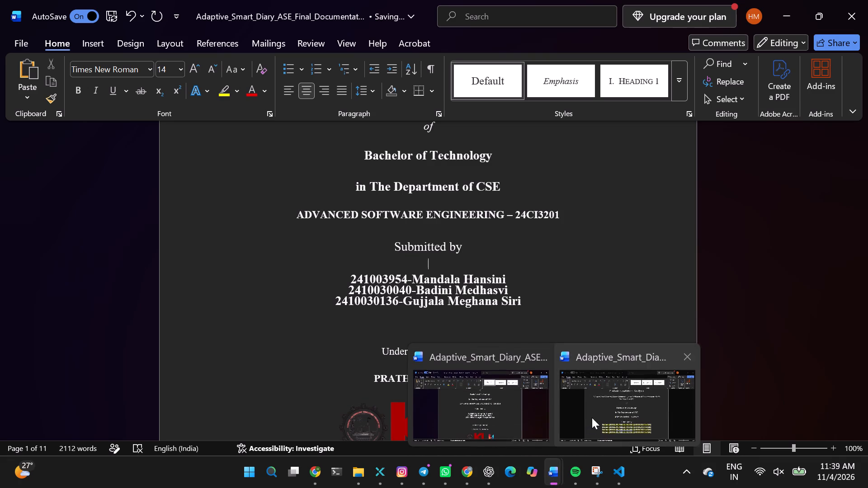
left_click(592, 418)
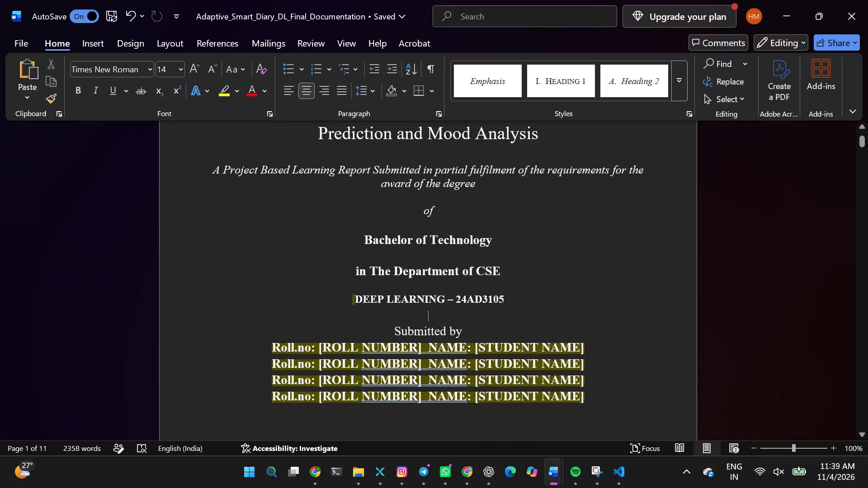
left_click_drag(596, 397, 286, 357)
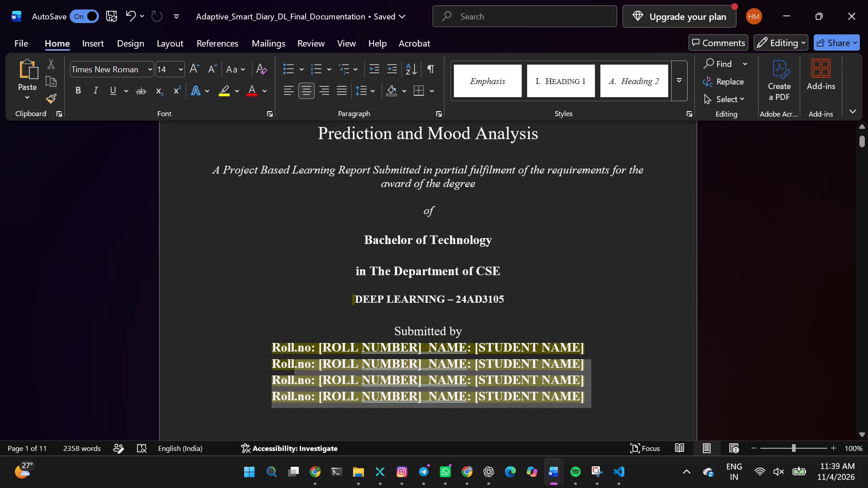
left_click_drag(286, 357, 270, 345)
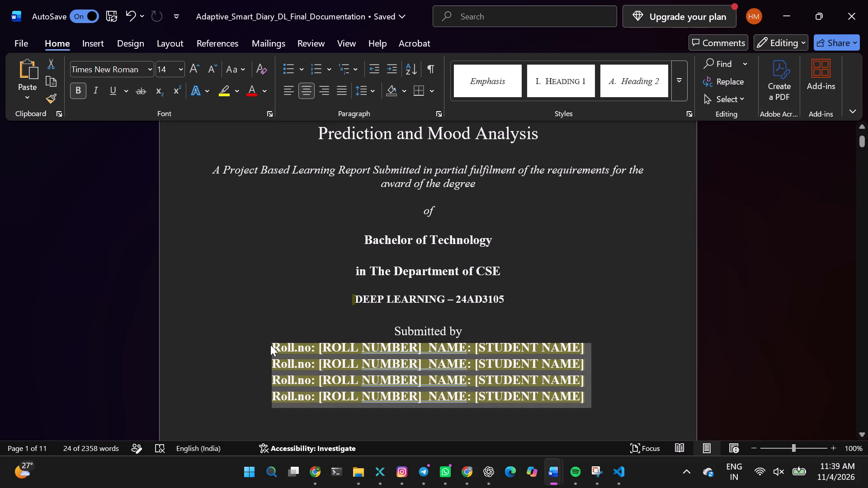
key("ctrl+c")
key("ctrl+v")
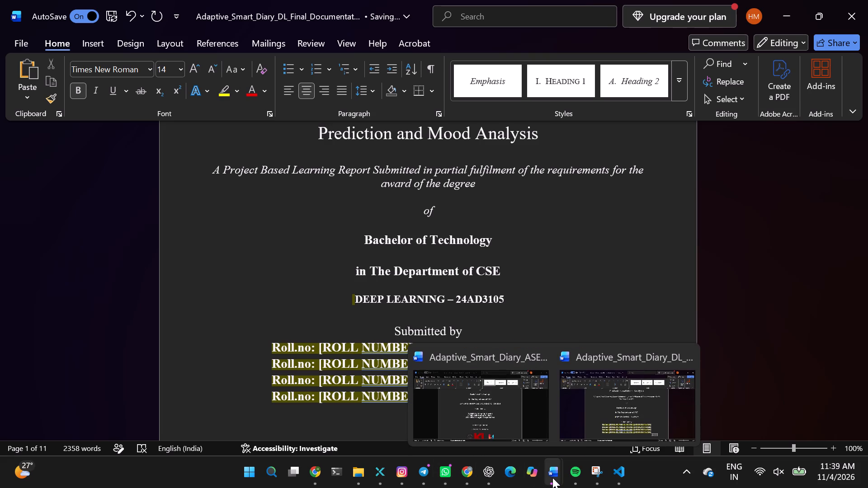
Copy the three student roll number and name lines from the ASE report's cover page again.
left_click(503, 404)
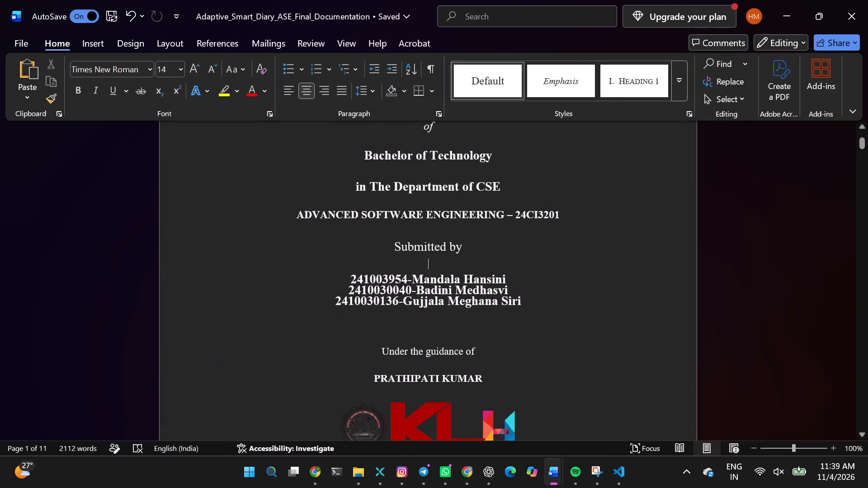
left_click_drag(524, 304, 336, 266)
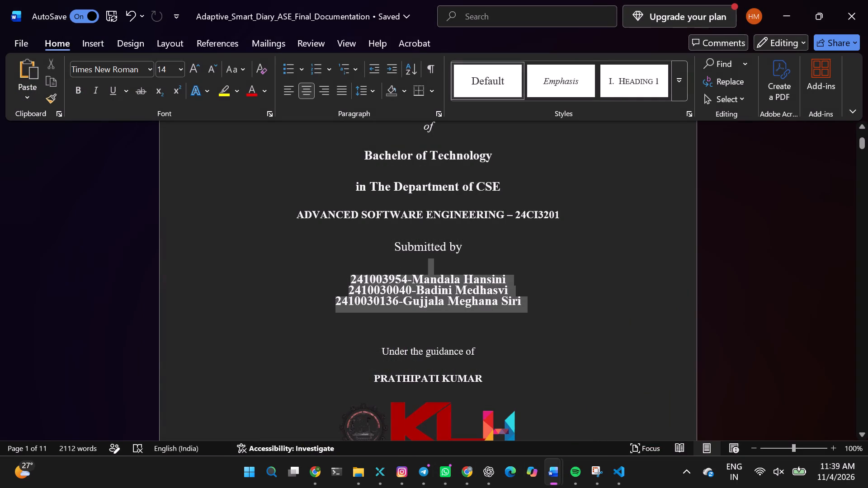
left_click_drag(336, 266, 357, 282)
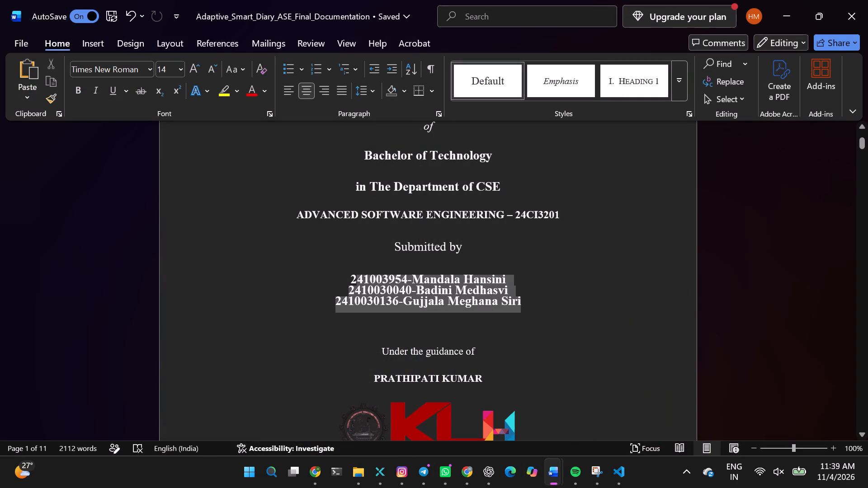
left_click_drag(357, 282, 345, 278)
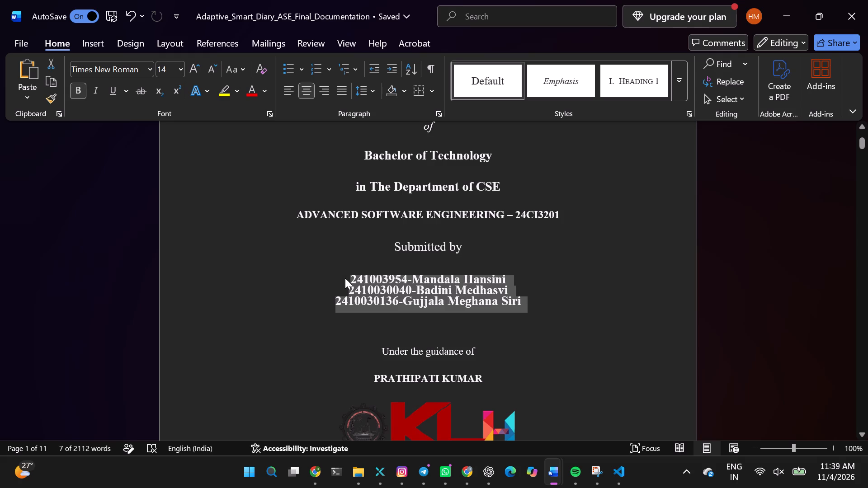
key("ctrl+c")
Paste the copied student lines over the "Submitted by" line and the four student placeholder lines on the DL report's cover page.
key("alt+Tab")
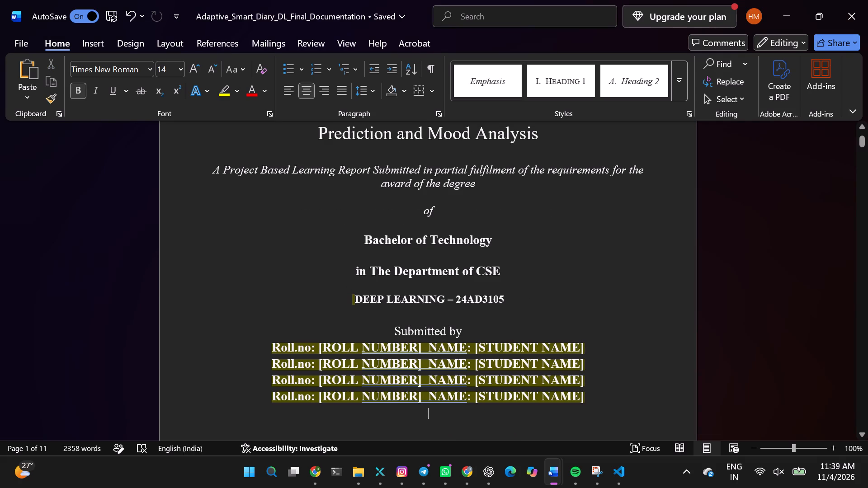
left_click(603, 405)
left_click_drag(603, 405, 285, 347)
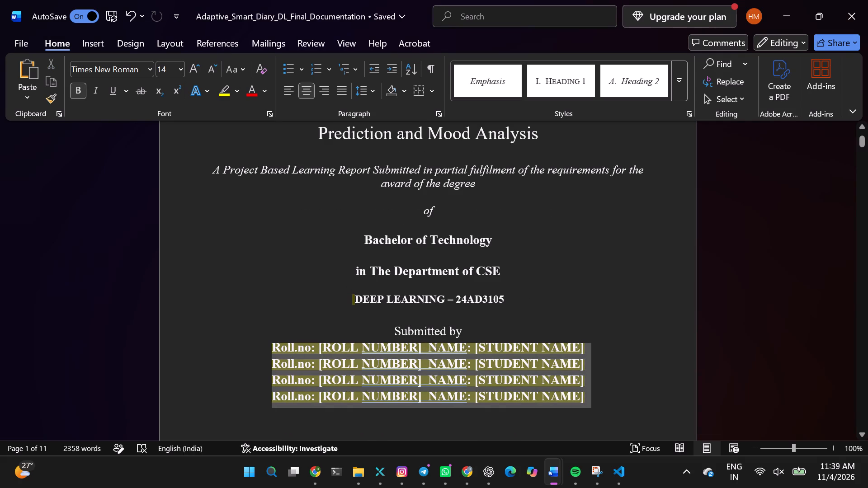
left_click_drag(285, 347, 273, 343)
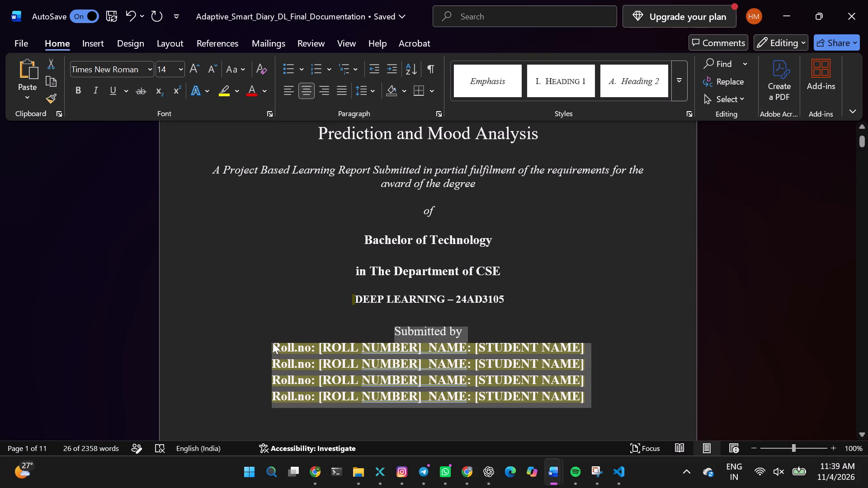
key("ctrl+v")
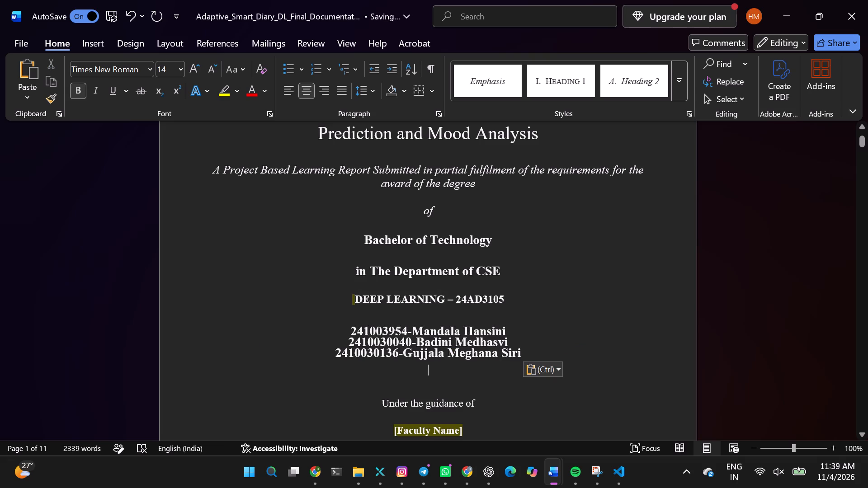